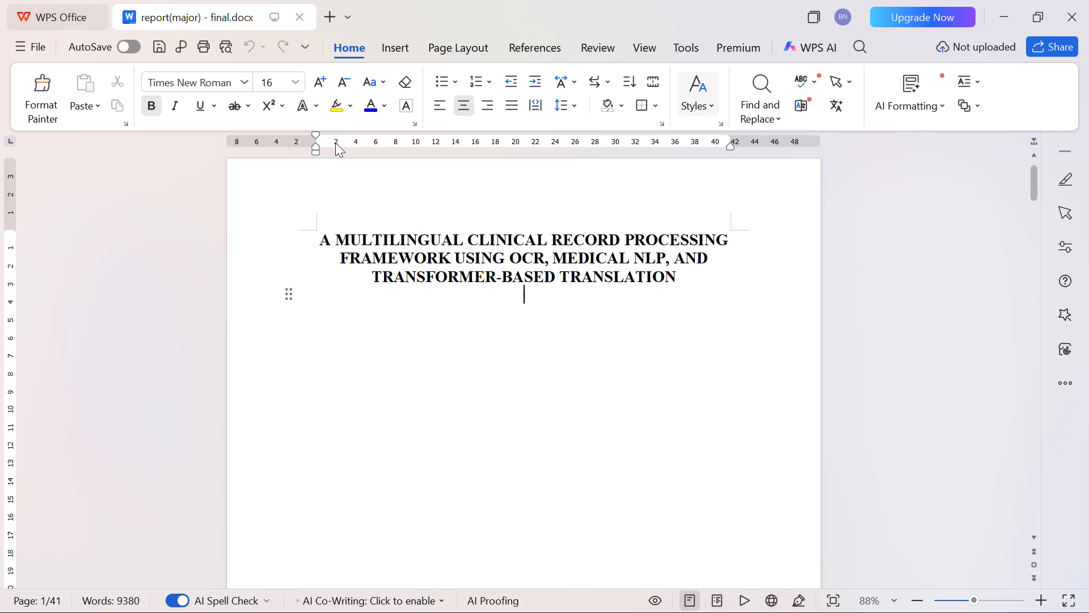
Close the multilingual clinical record report along with its window.
left_click(1088, 0)
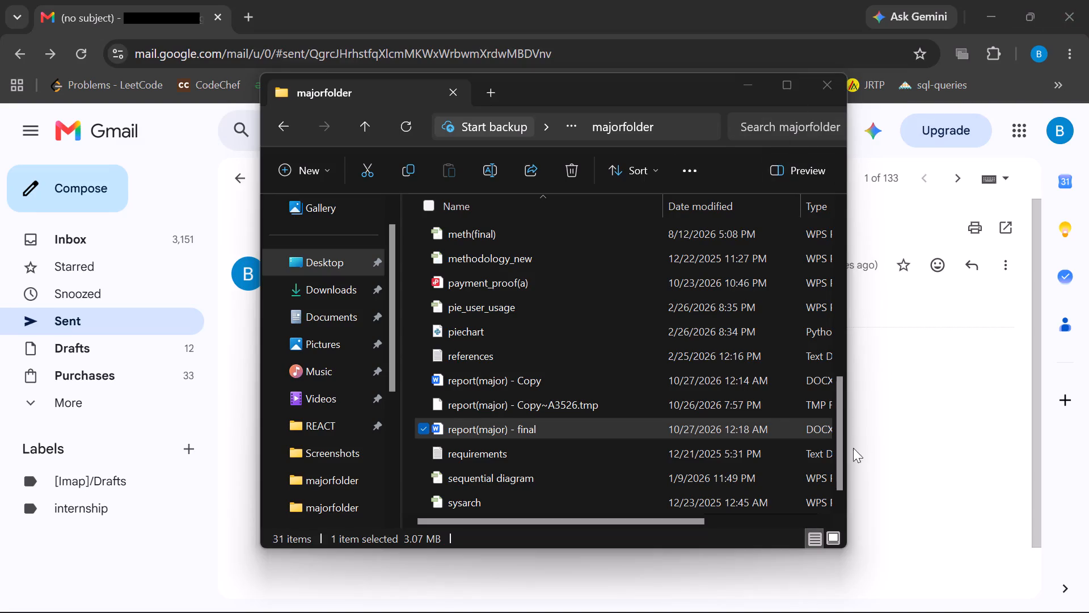
Open camera ready paper(b) from majorfolder inside the Desktop's AI_Route_major folder, and close the extra Templates page.
left_click(344, 254)
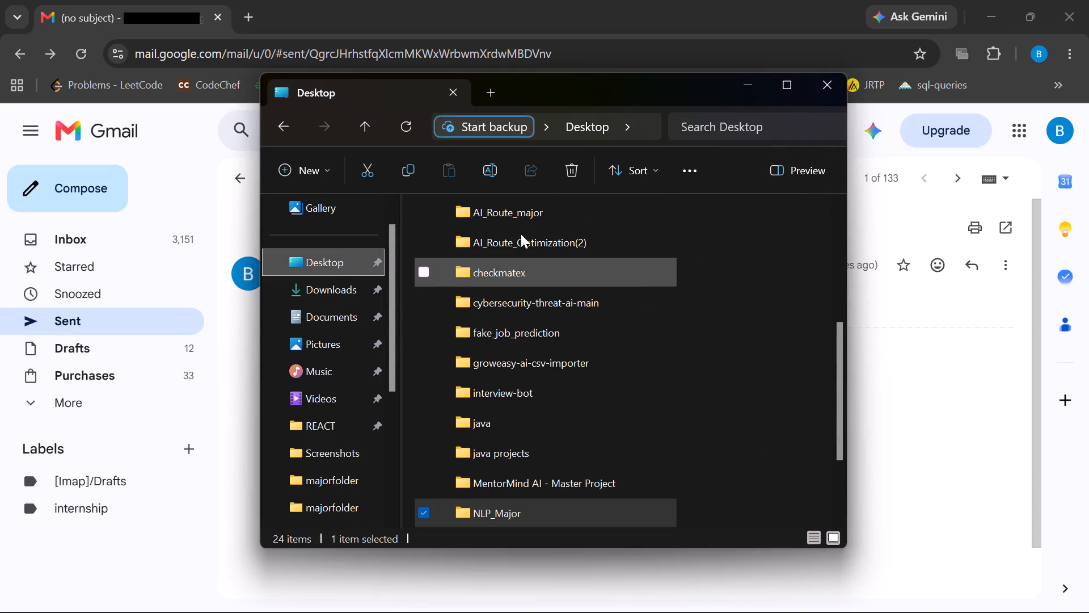
double_click(527, 211)
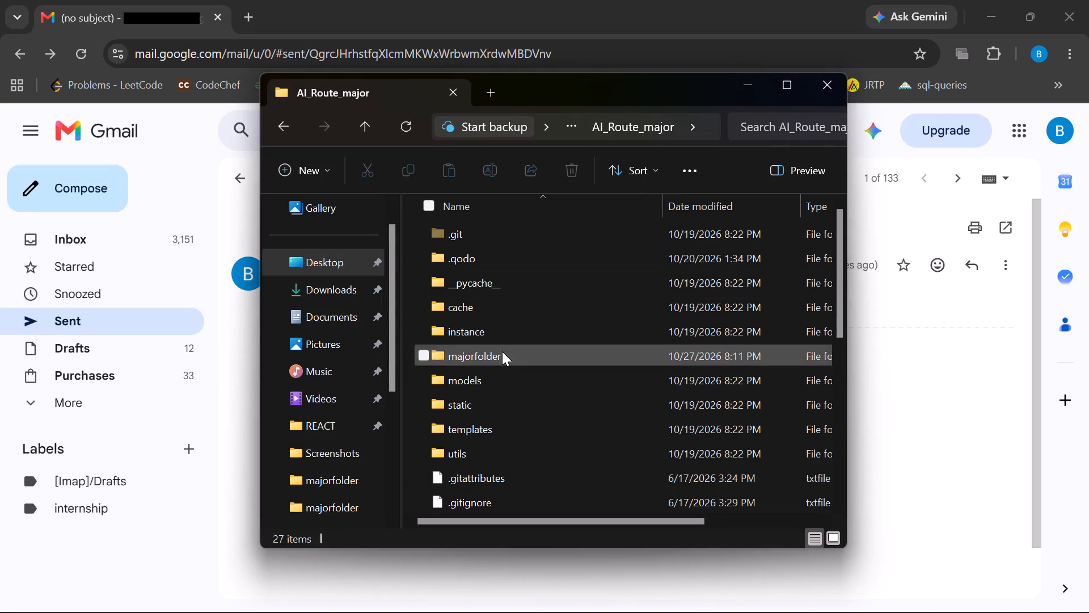
double_click(502, 351)
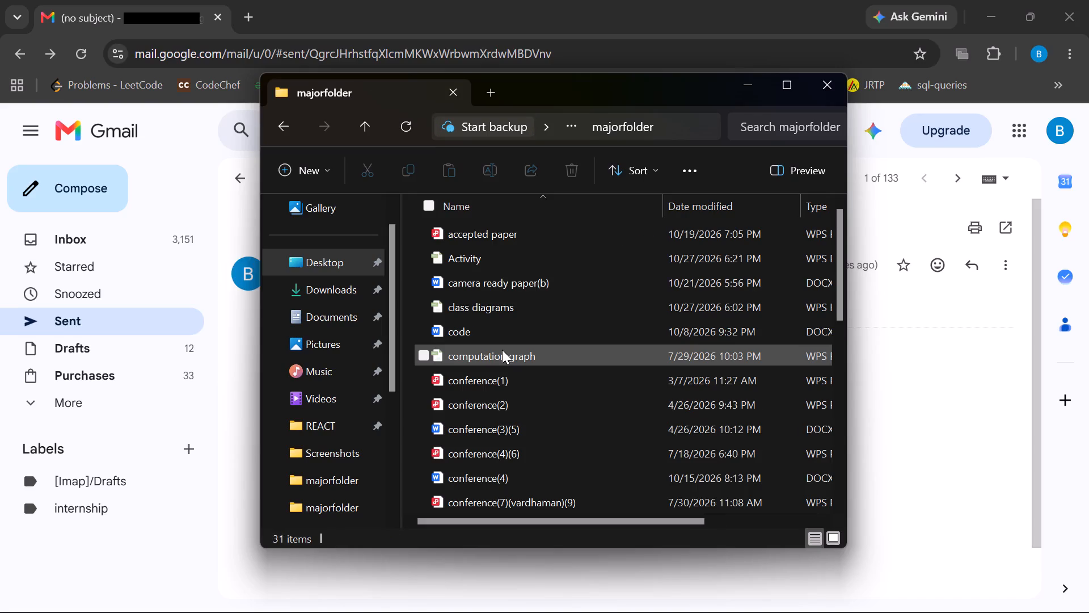
double_click(520, 289)
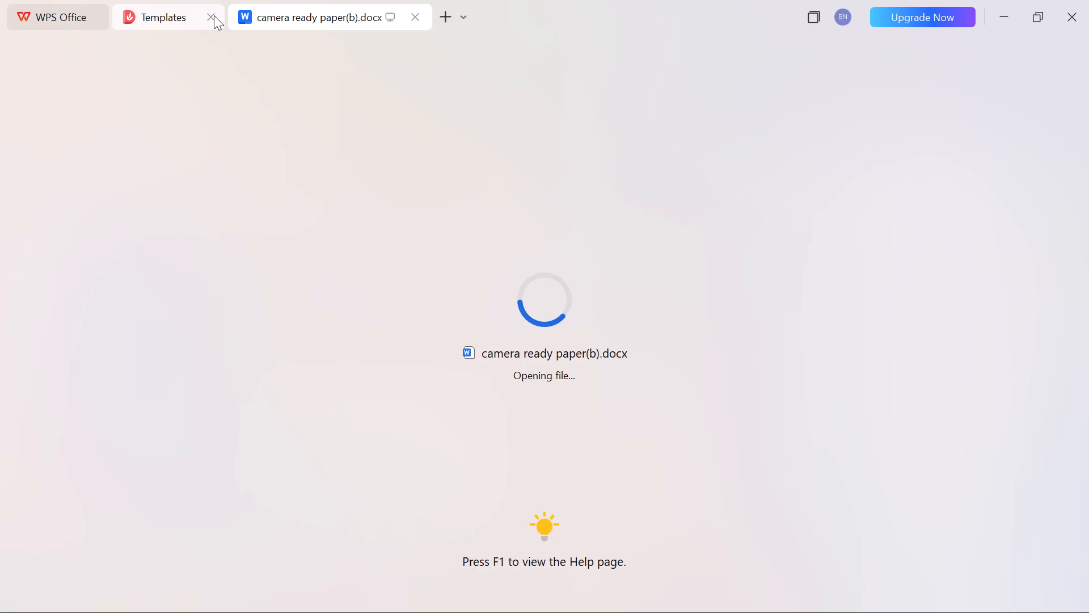
left_click(214, 15)
Switch back to File Explorer and open the accepted paper PDF from majorfolder.
key("alt+Tab")
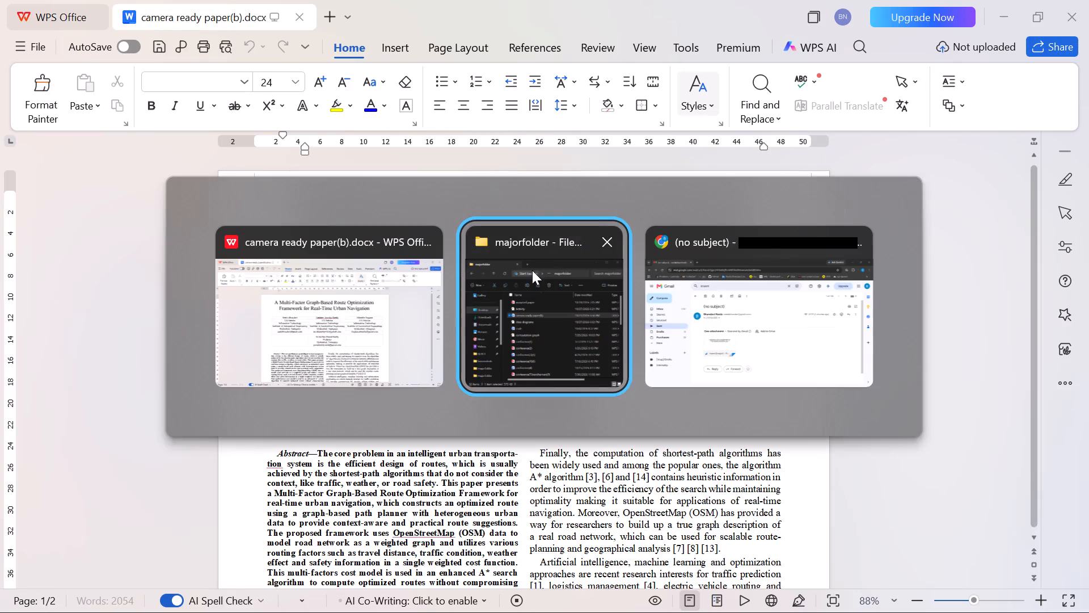
double_click(542, 232)
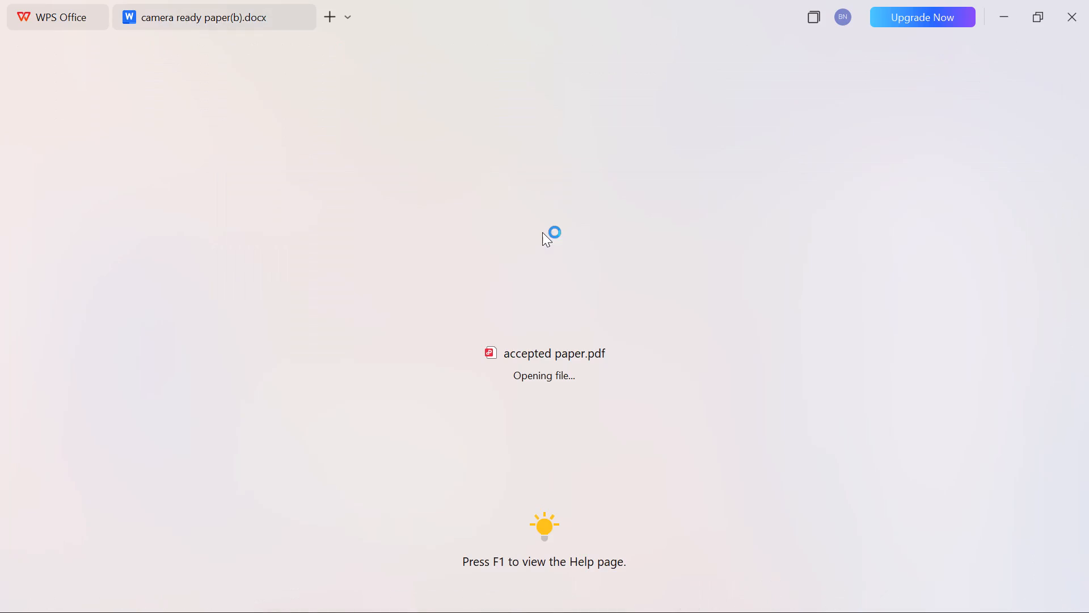
Return to majorfolder in File Explorer and look through its files for another project document.
key("alt+Tab")
scroll(504, 393, "down", 3)
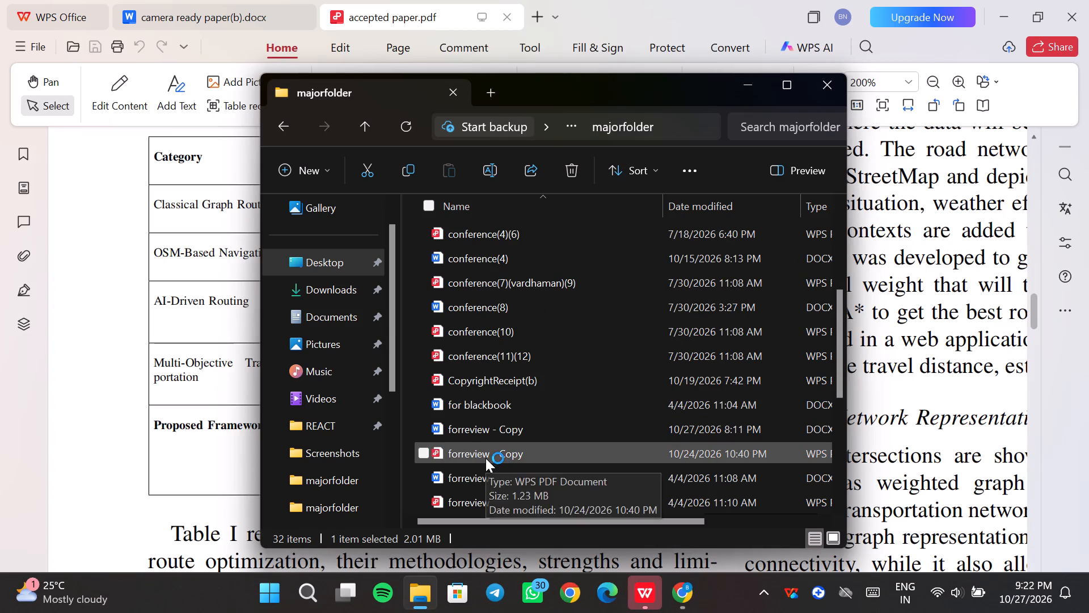
Open the Word document forreview - Copy from majorfolder, close the file window and dismiss the welcome-back notice.
double_click(495, 437)
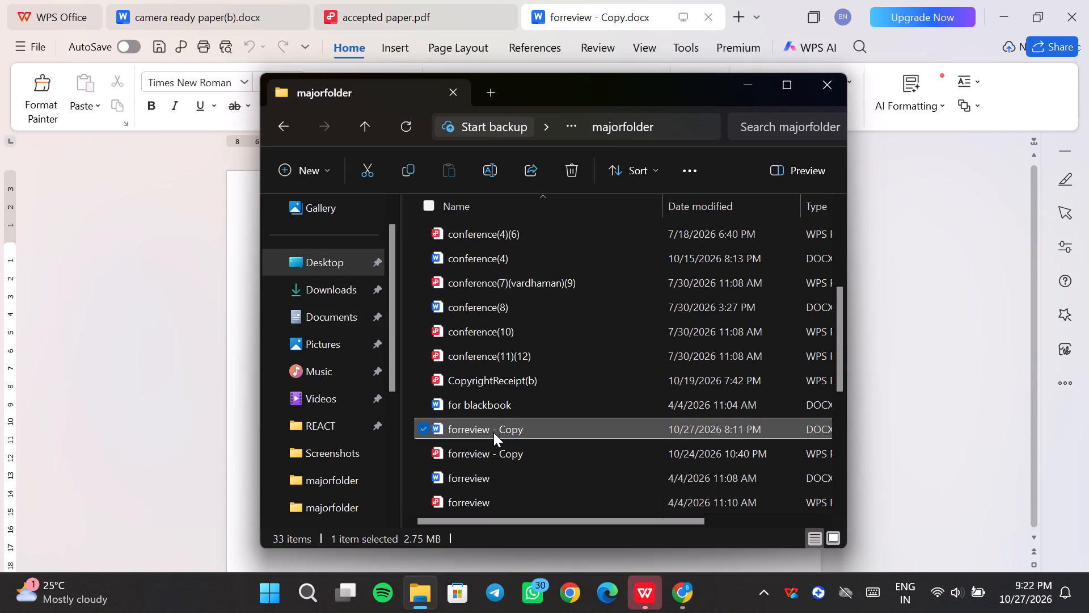
left_click(837, 89)
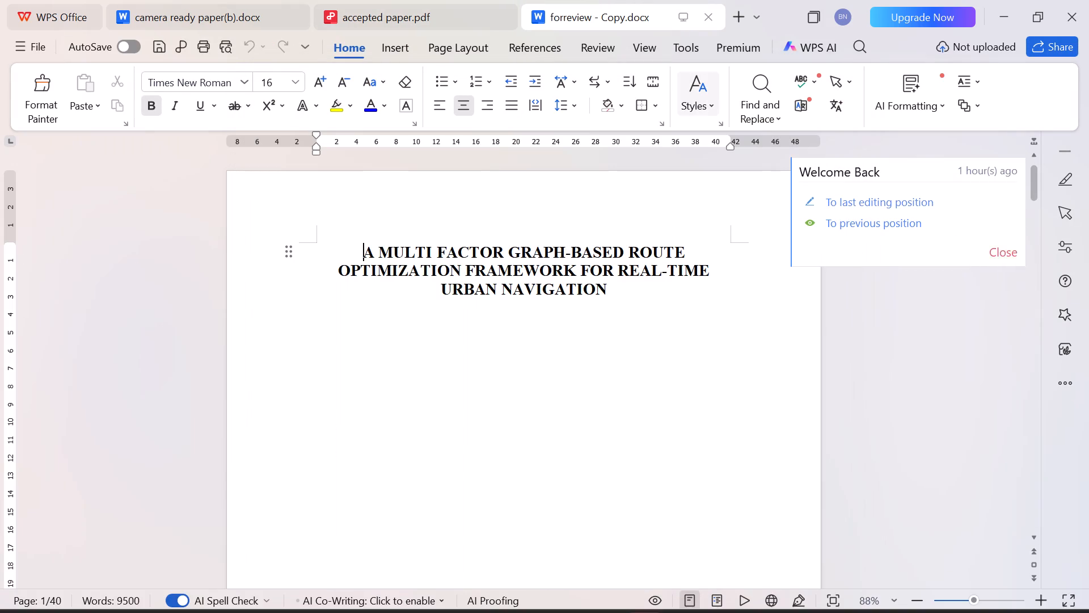
left_click(1008, 253)
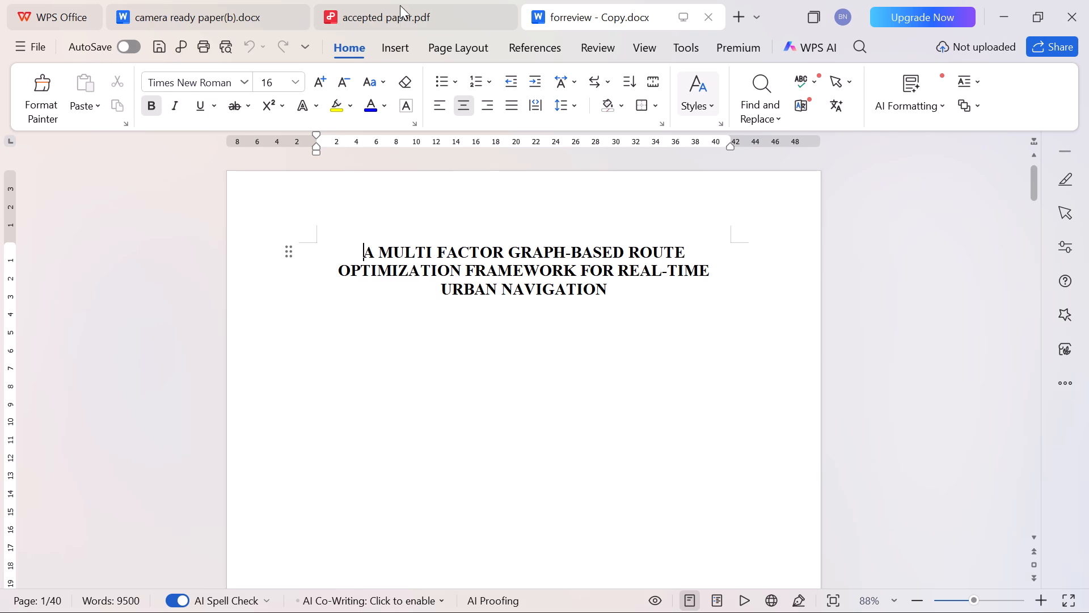
Reorder the open documents as forreview - Copy.docx, camera ready paper(b).docx, accepted paper.pdf.
left_click_drag(404, 0, 588, 3)
left_click_drag(245, 0, 326, 1)
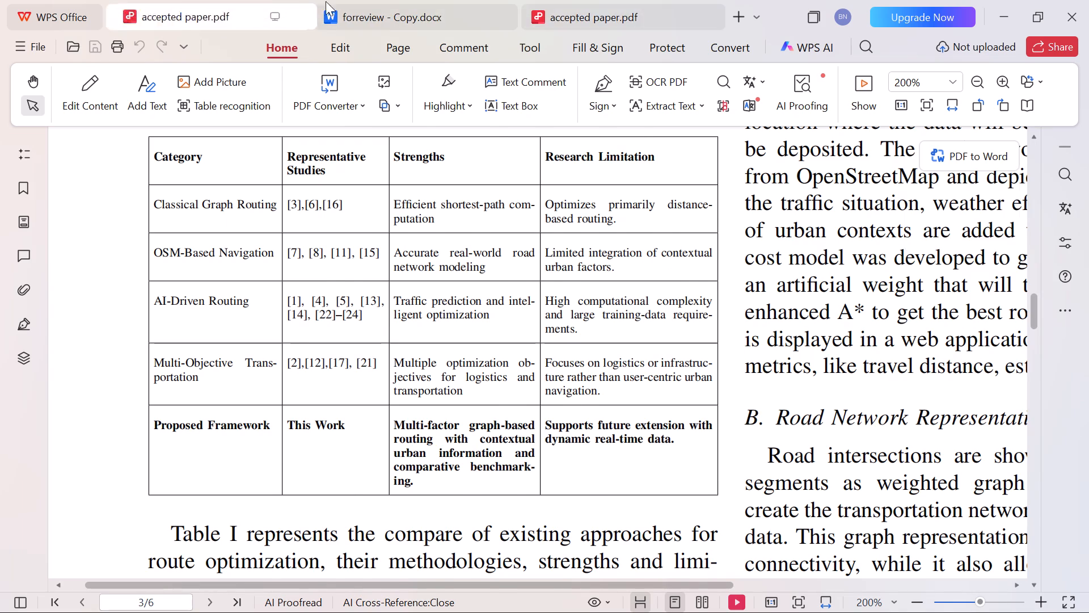
left_click_drag(326, 1, 444, 0)
left_click_drag(652, 9, 475, 6)
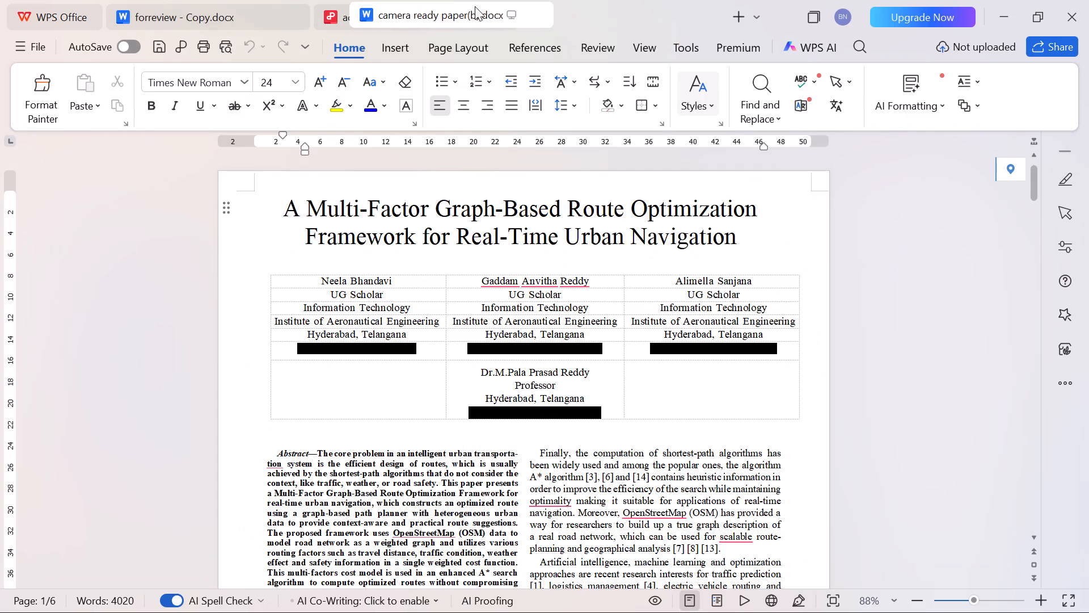
left_click_drag(475, 6, 473, 6)
left_click_drag(590, 9, 332, 9)
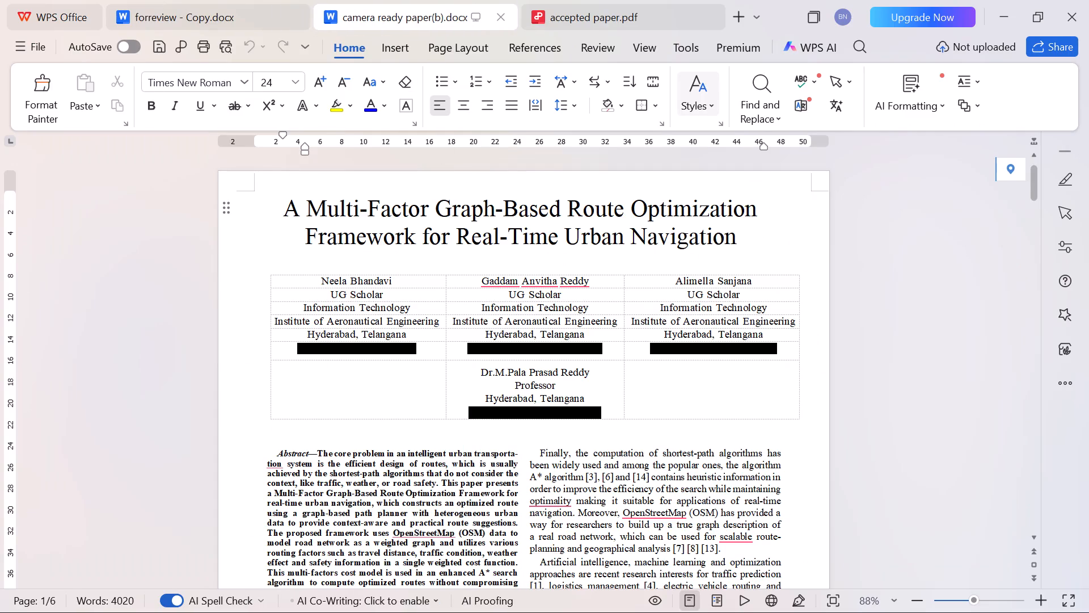
Examine camera ready paper(b).docx through to its reference list on the last page, enlarged for reading.
scroll(456, 297, "down", 5)
scroll(458, 304, "down", 20)
scroll(458, 304, "down", 9)
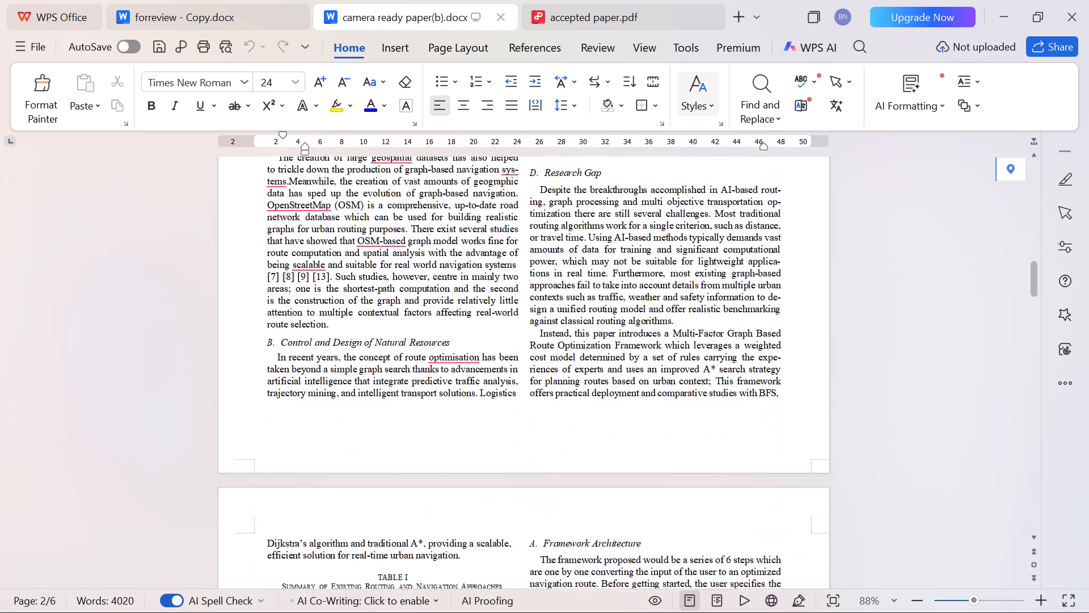
scroll(458, 302, "down", 20)
scroll(458, 302, "down", 20)
scroll(458, 302, "down", 2)
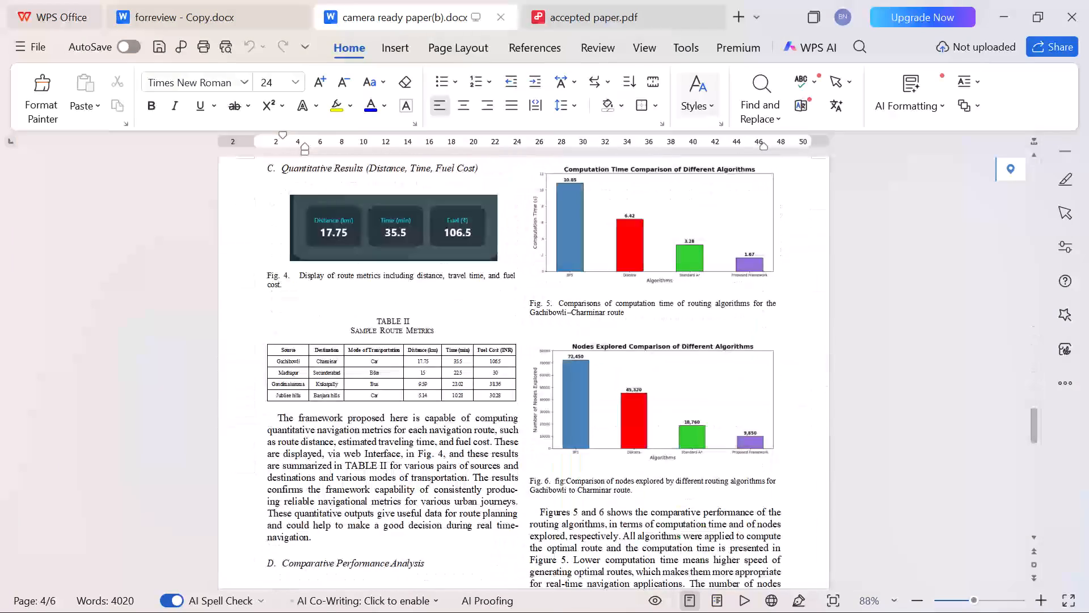
scroll(458, 302, "down", 20)
scroll(458, 302, "down", 4)
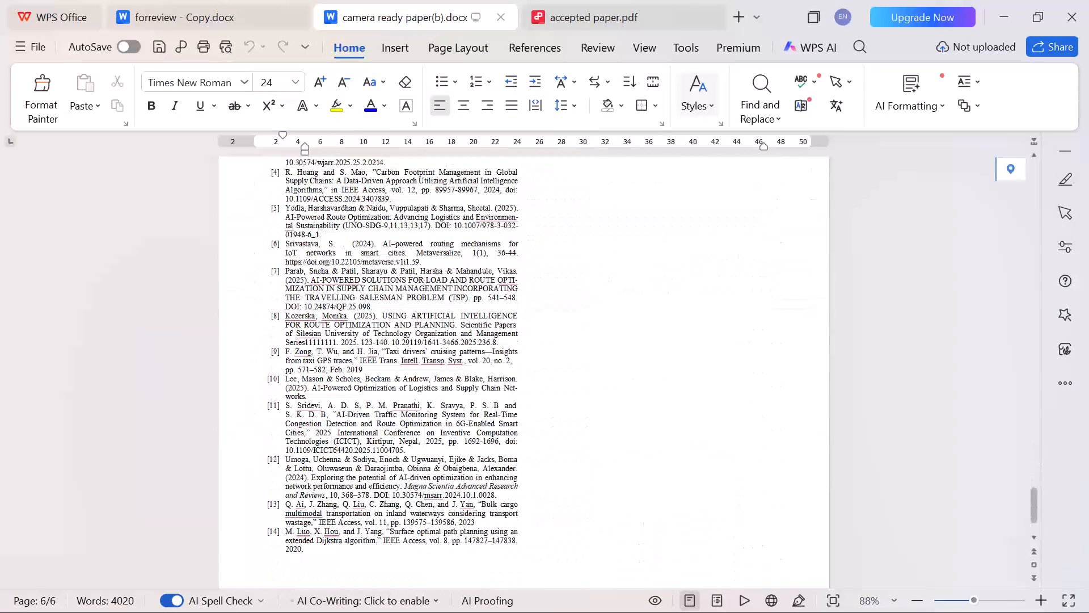
scroll(346, 381, "up", 3, "ctrl")
scroll(346, 381, "down", 12)
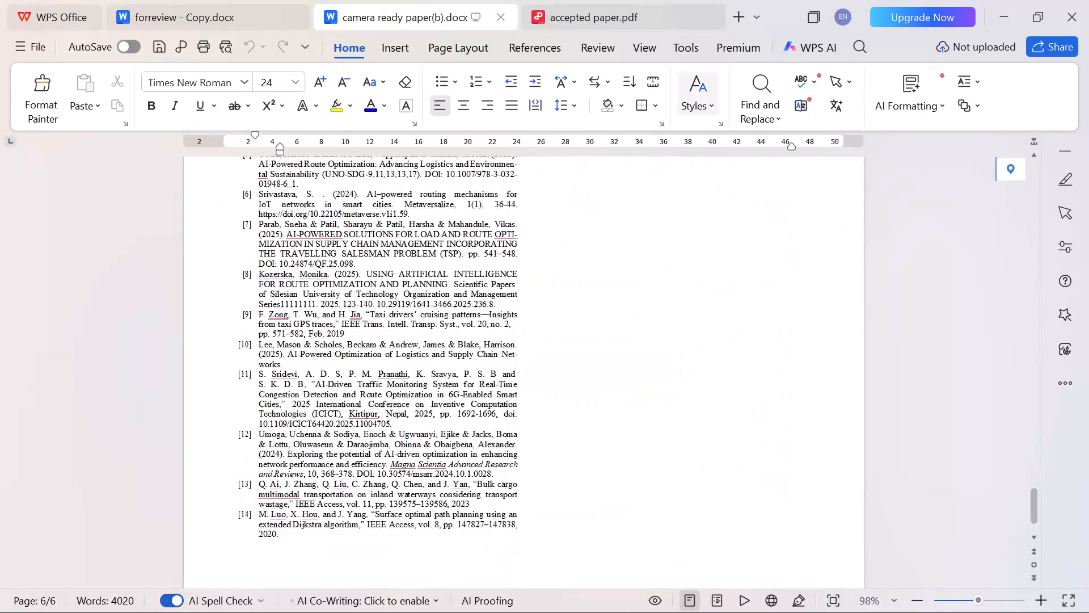
scroll(346, 381, "up", 2, "ctrl")
scroll(346, 381, "down", 15)
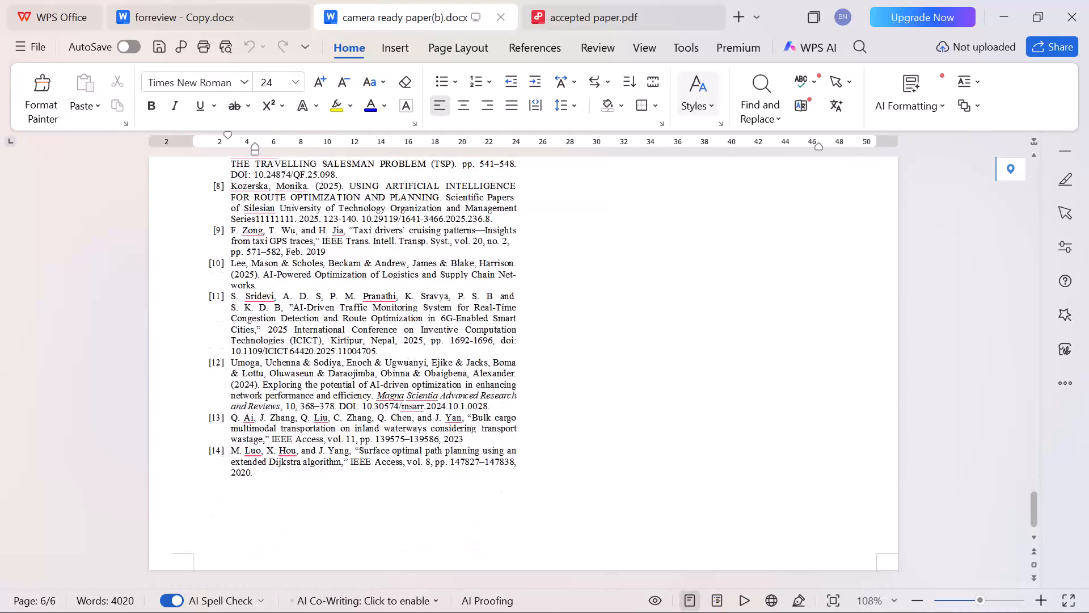
scroll(228, 339, "up", 5, "ctrl")
scroll(228, 339, "down", 15)
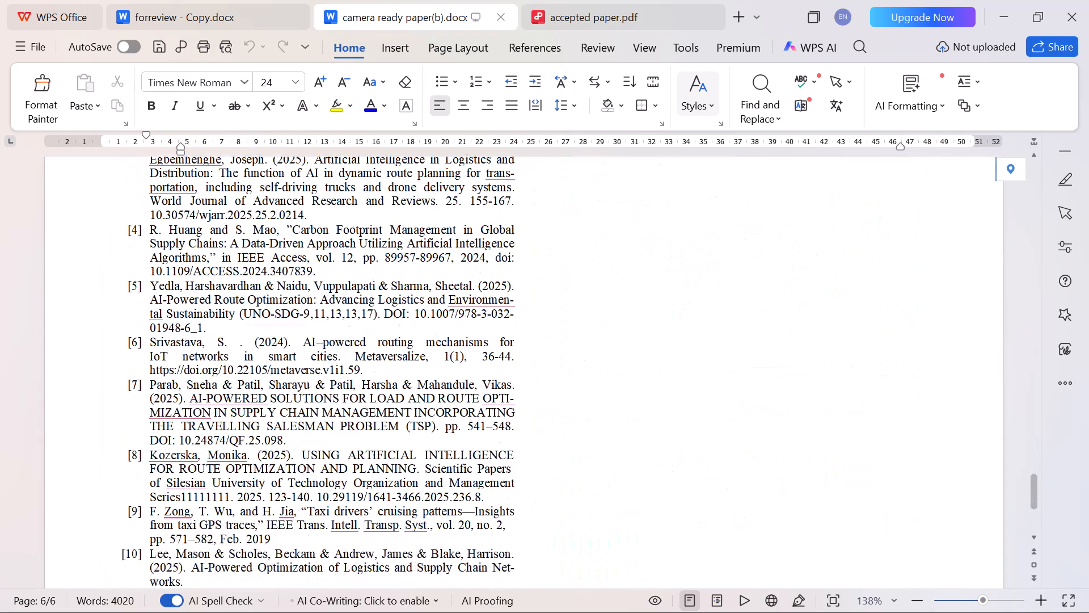
scroll(228, 339, "down", 6)
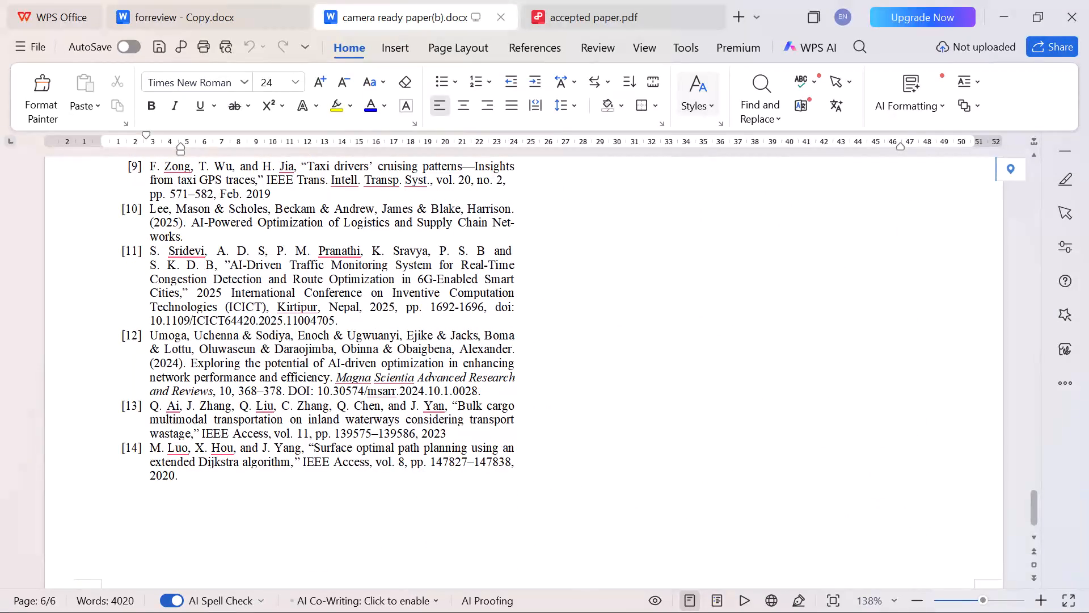
In accepted paper.pdf, copy the text of reference [13] from its first author through "Kirtipur, Nepal, 2025,".
left_click(520, 0)
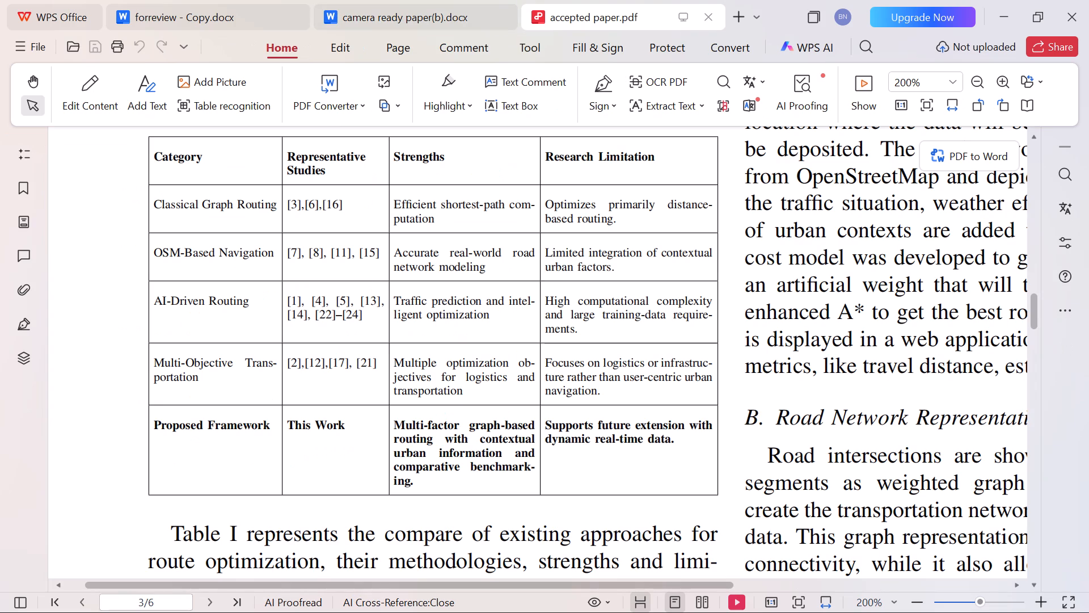
left_click_drag(1035, 313, 1020, 537)
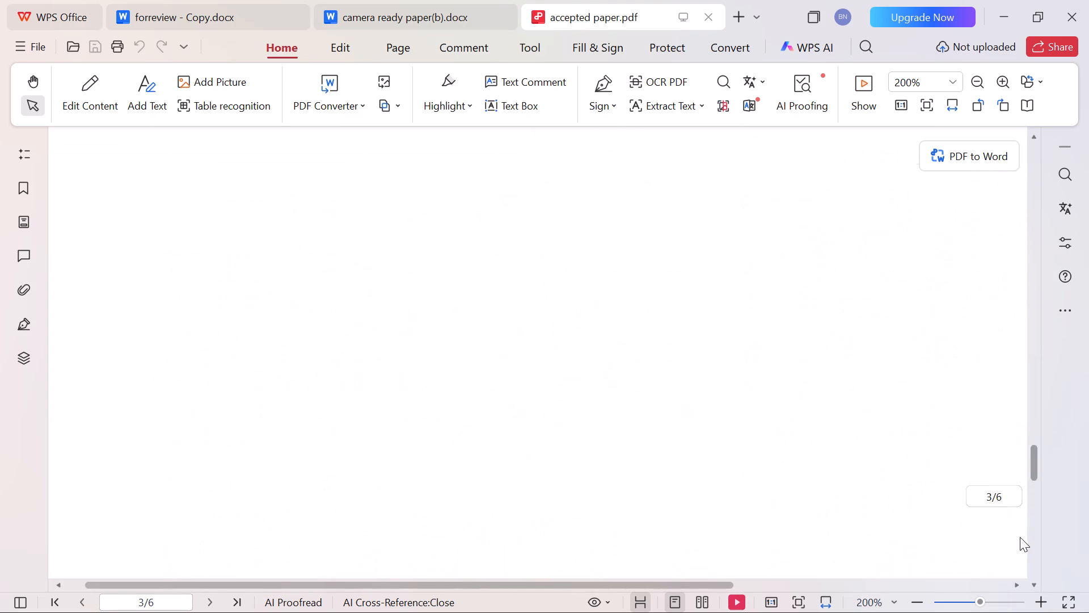
left_click_drag(1020, 537, 1019, 564)
scroll(673, 427, "up", 3)
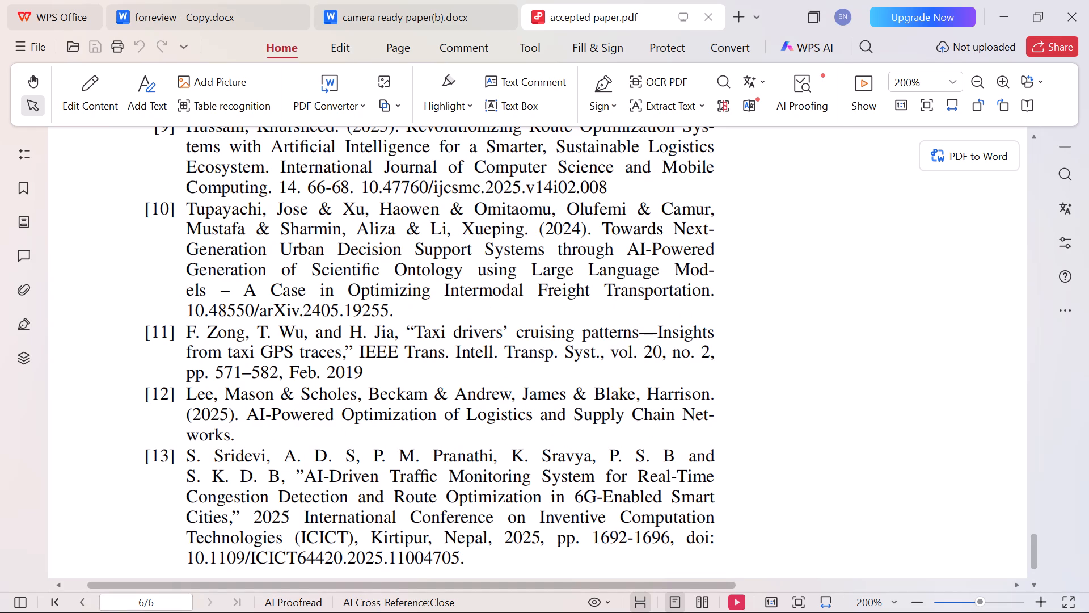
left_click_drag(189, 460, 508, 540)
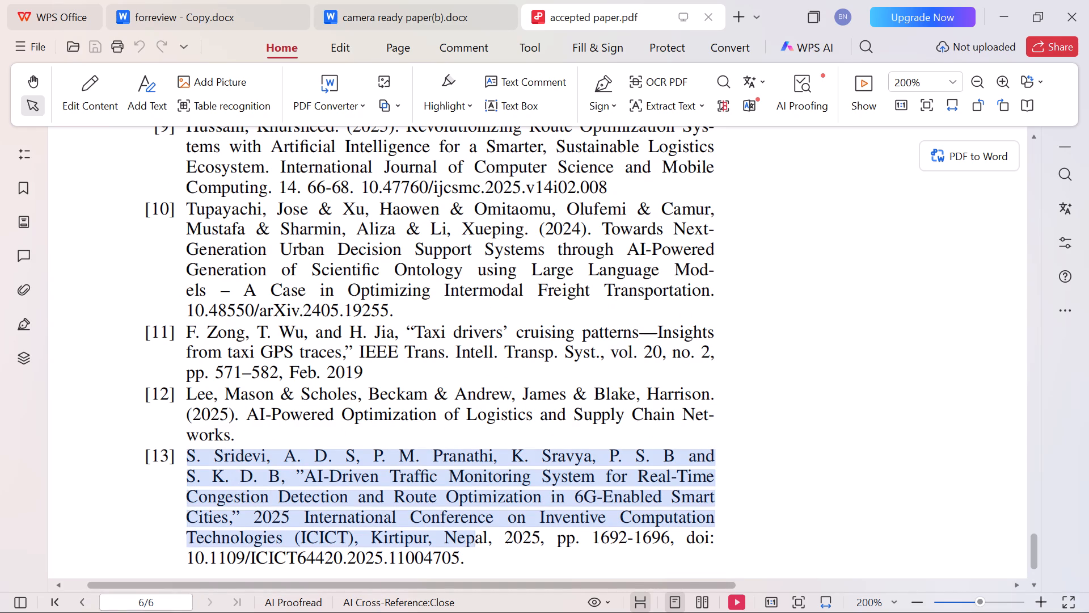
left_click_drag(508, 540, 542, 541)
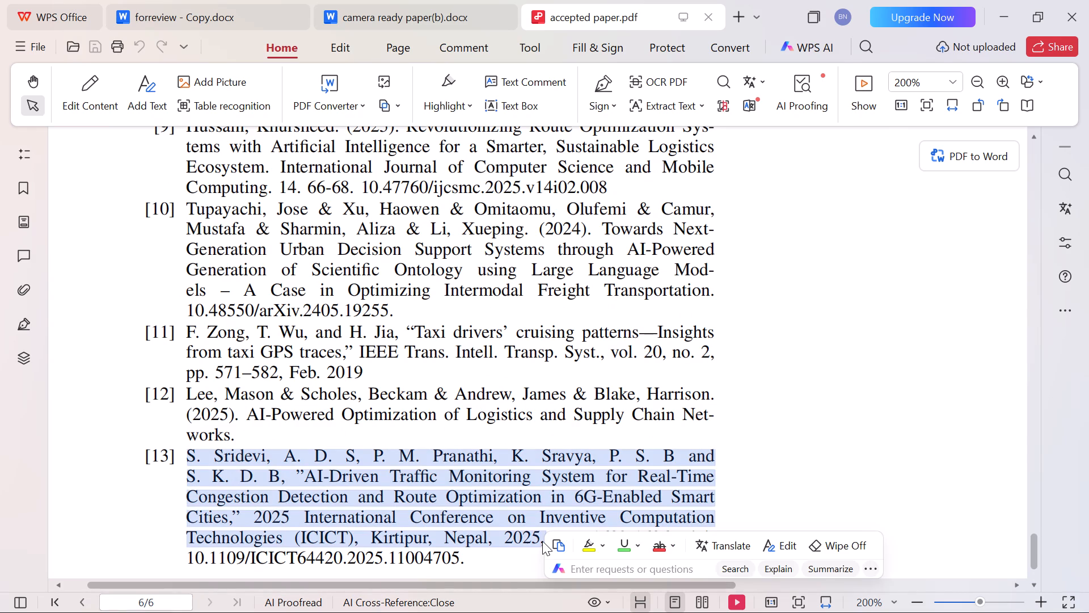
key("ctrl+c")
key("ctrl+c")
key("ctrl+c")
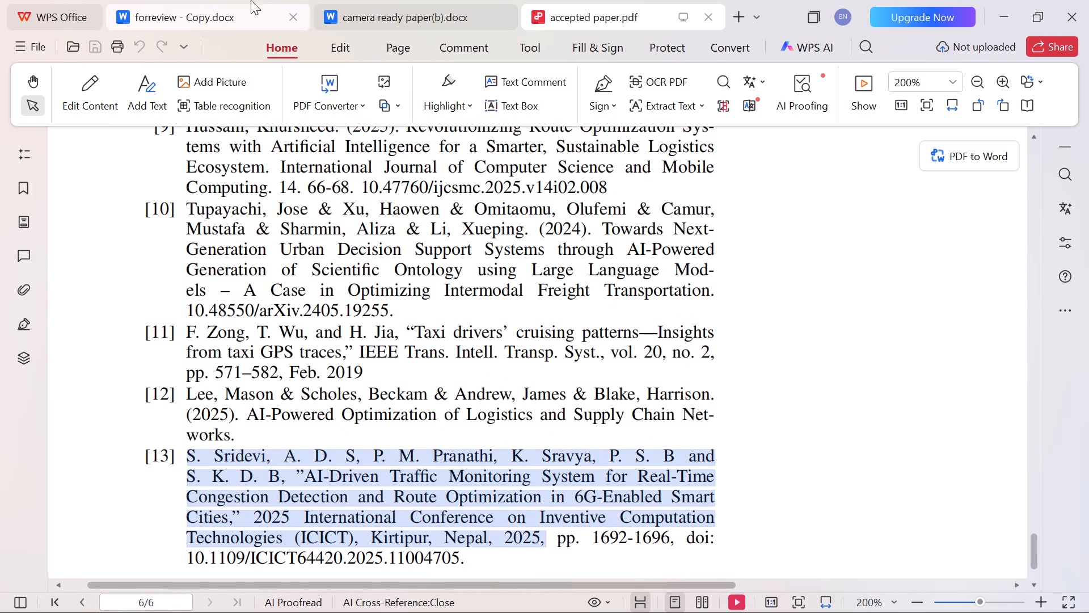
In forreview - Copy.docx, add entry "[11]" after reference [10], separated by a blank line, and paste the copied reference into it.
left_click(232, 0)
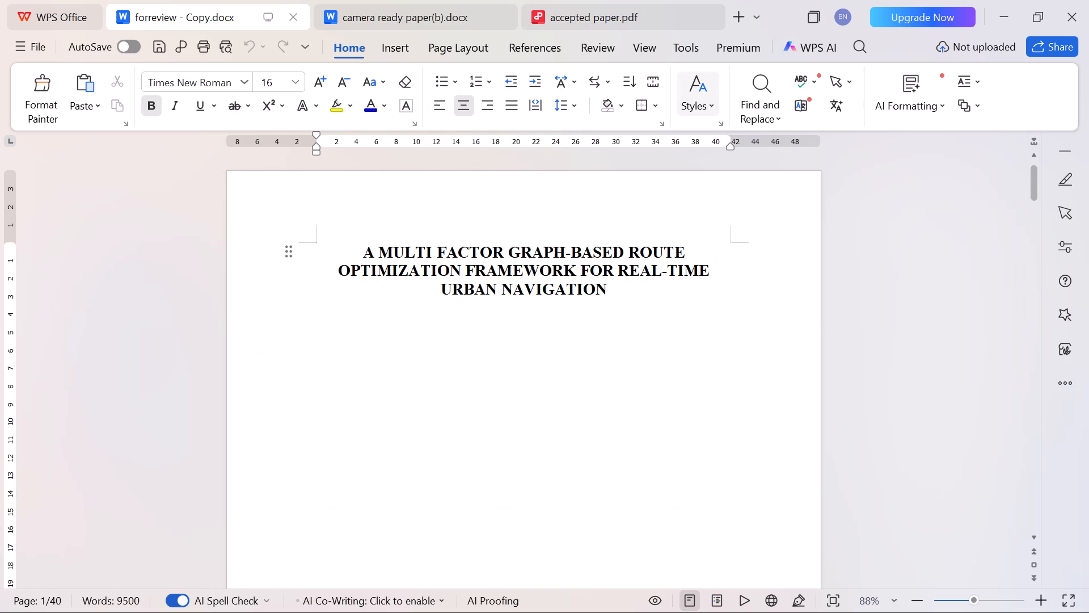
left_click_drag(1035, 180, 1050, 527)
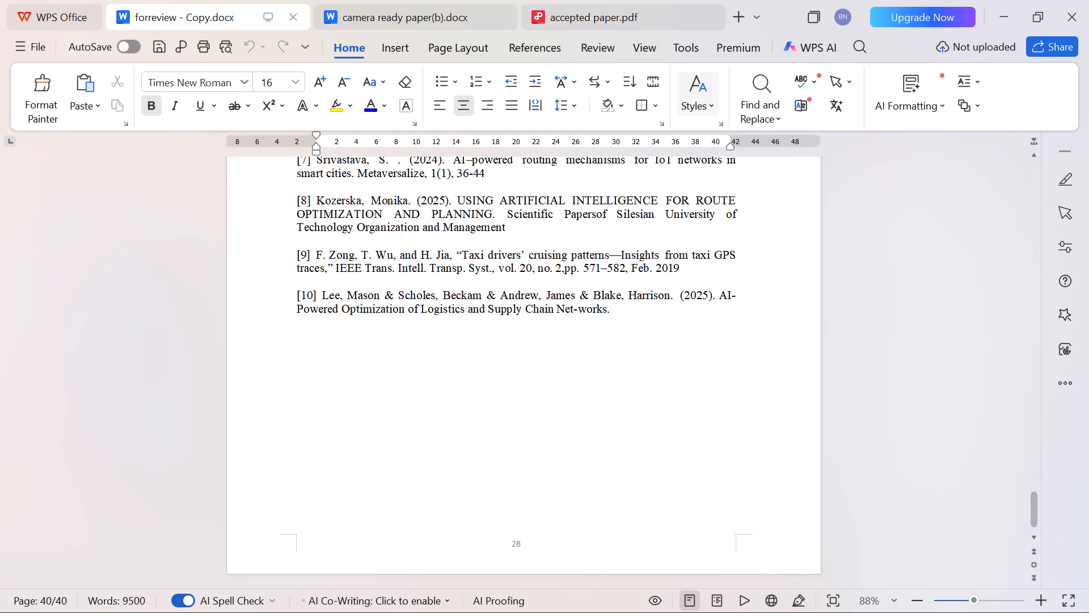
left_click(686, 314)
key("Return")
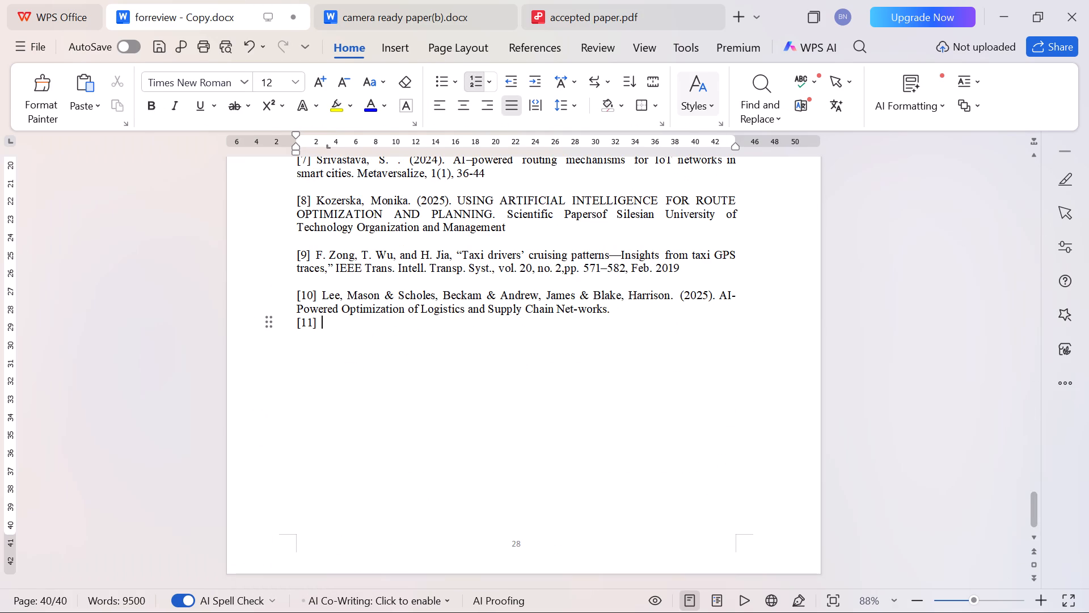
key("ctrl+v")
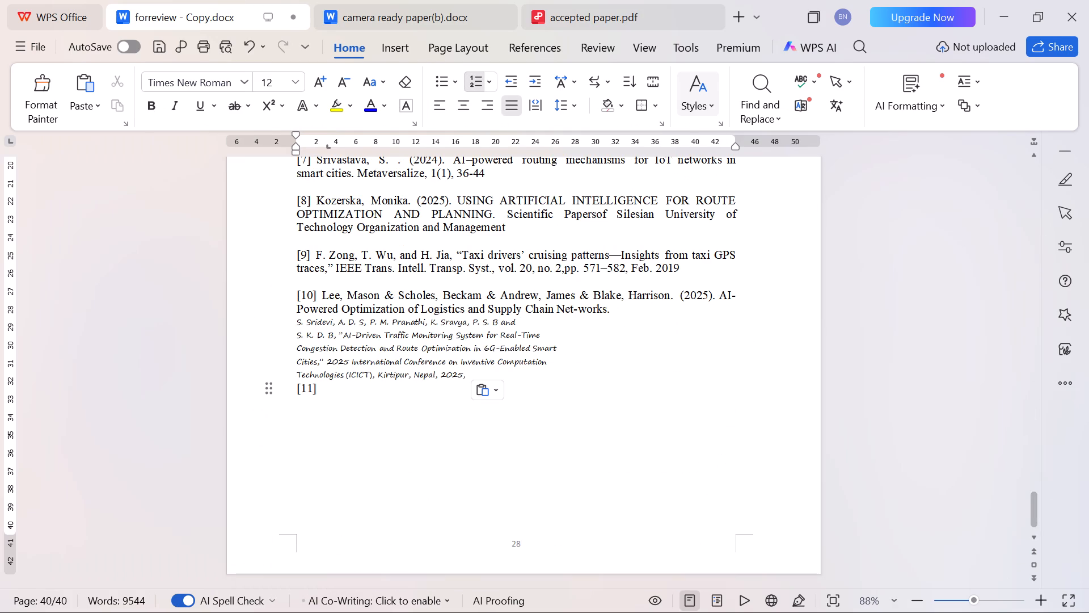
key("ctrl+z")
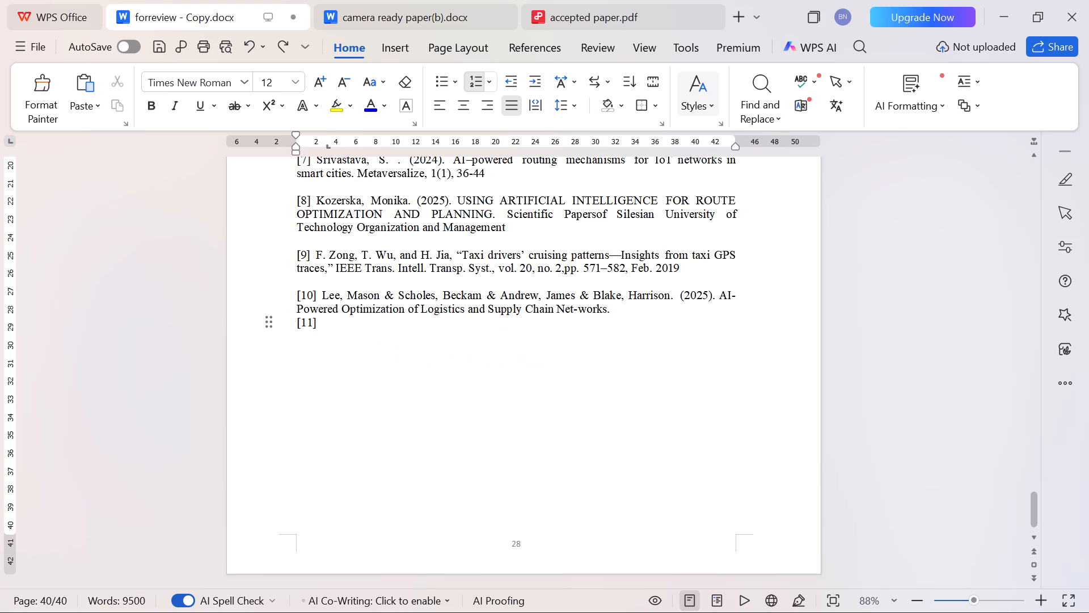
key("Return")
key("Return")
type("[11]")
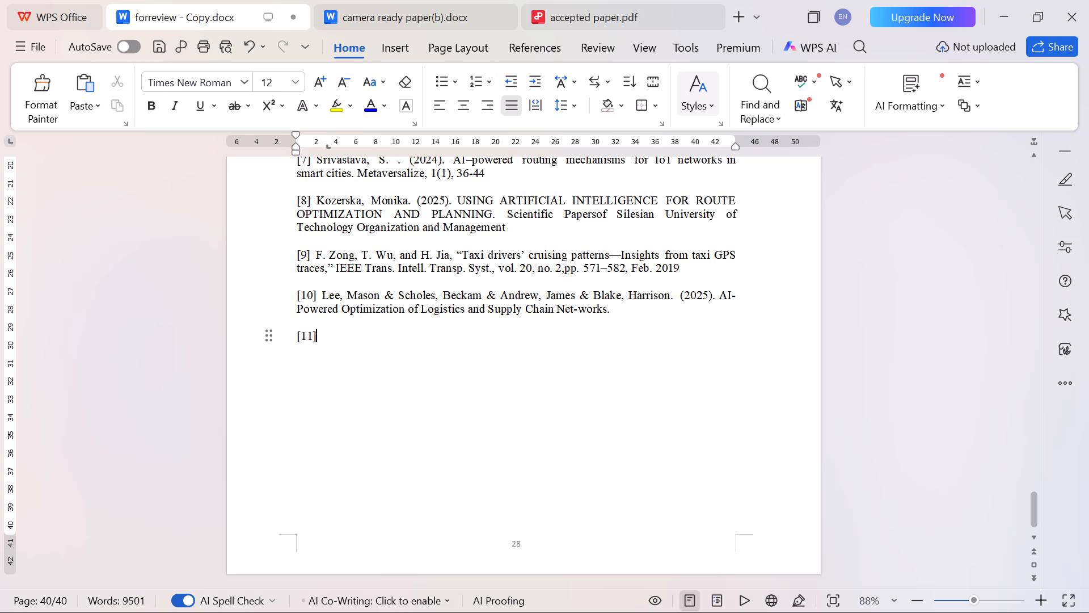
key("space")
key("ctrl+v")
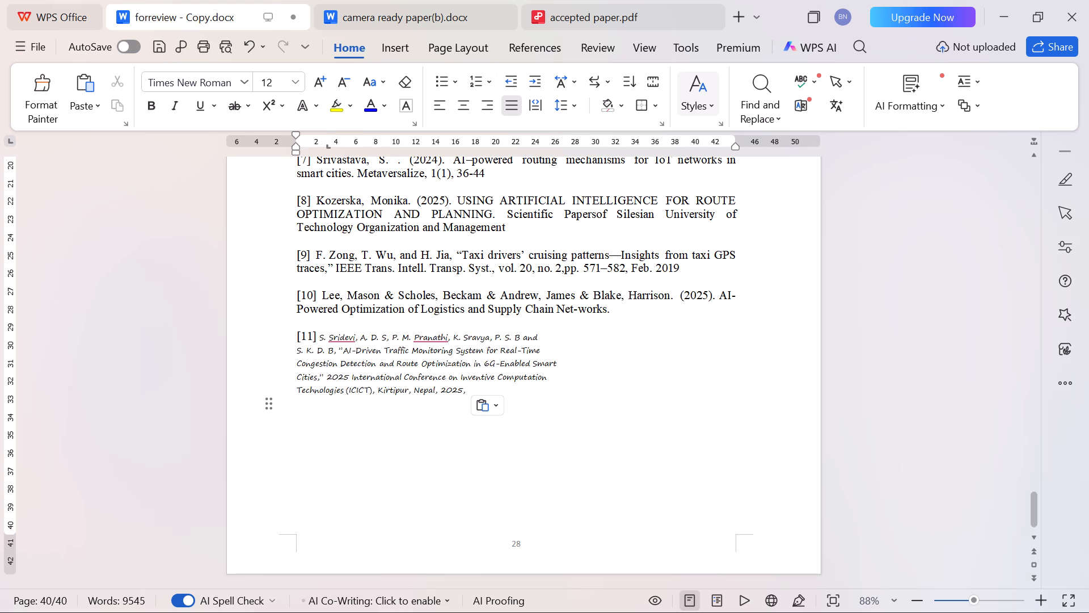
Remove the line breaks inside reference [11] so the pasted text runs as one continuous paragraph.
left_click(594, 338)
key("Delete")
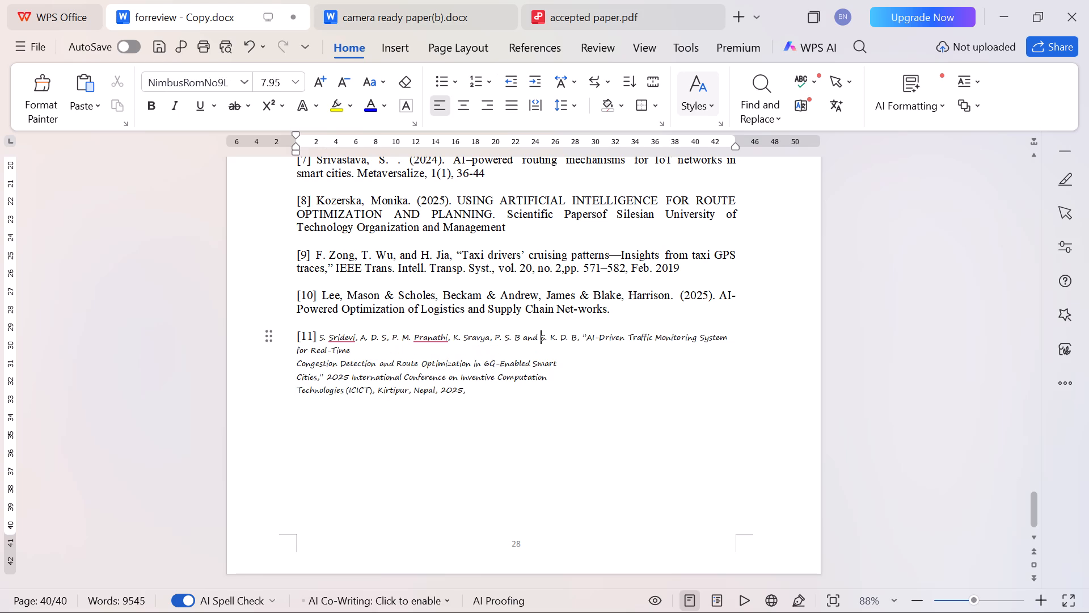
key("Down")
key("Delete")
key("Down")
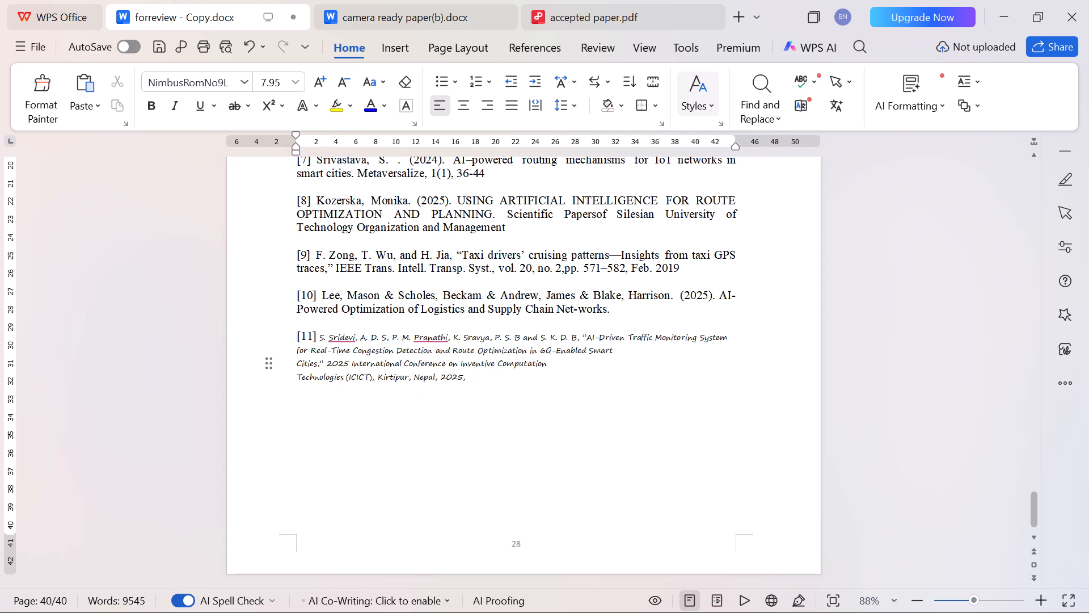
key("Up")
key("End")
key("Delete")
key("Down")
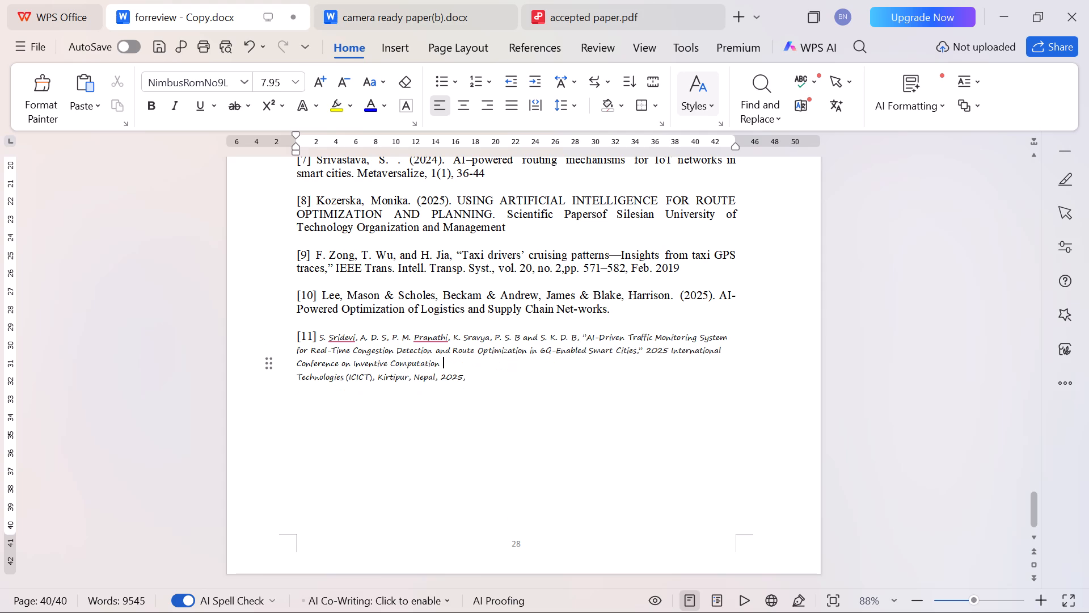
key("Delete")
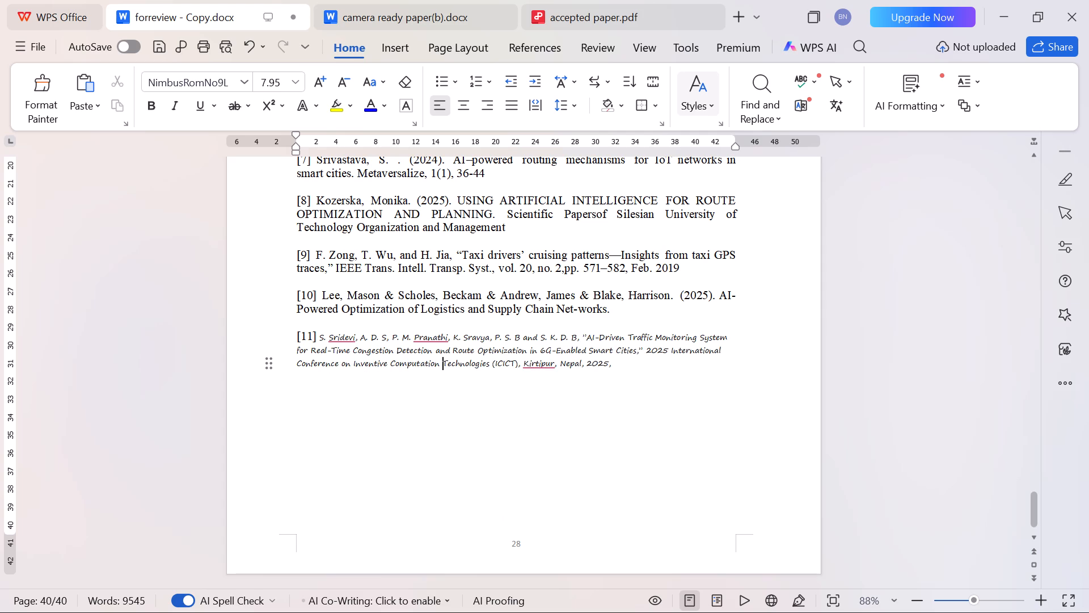
In accepted paper.pdf, copy the text of reference [14] from its first author through "Magna Scientia Advanced Research and Reviews,".
left_click(449, 0)
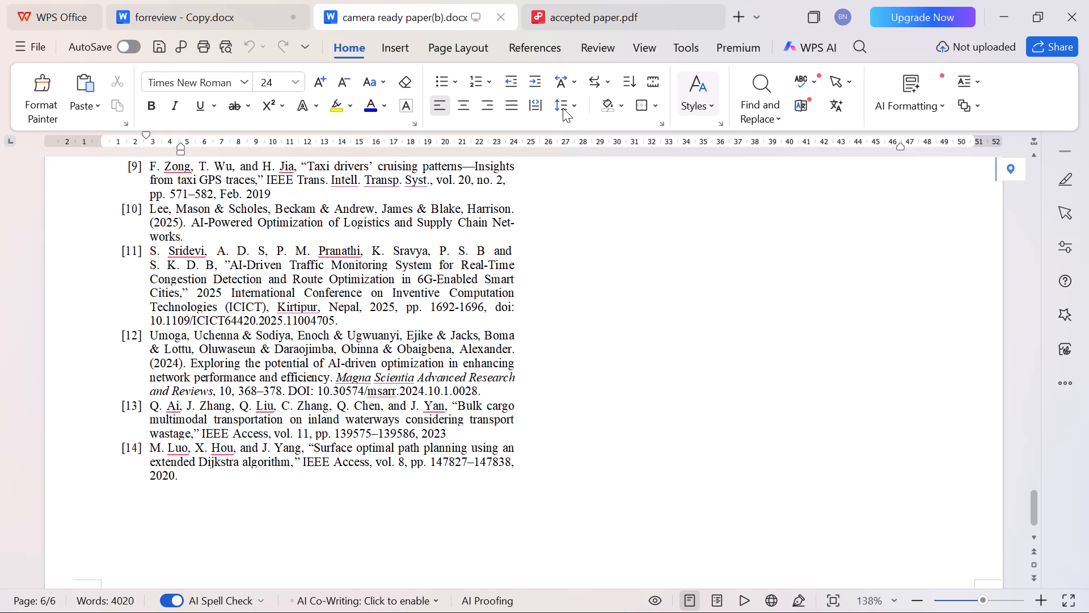
left_click(604, 0)
scroll(418, 503, "down", 1)
scroll(744, 412, "up", 15)
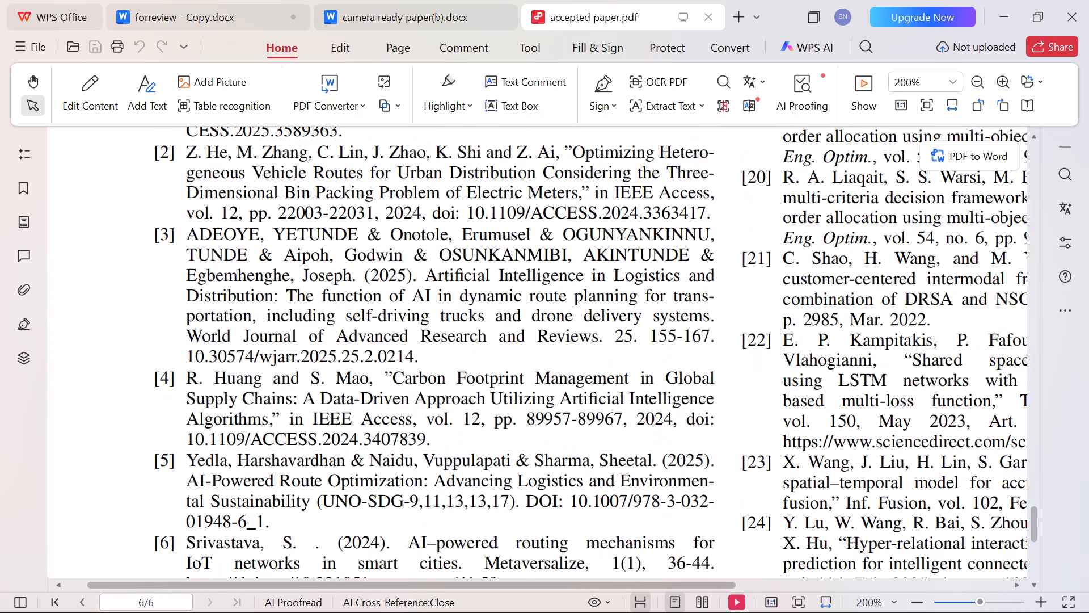
scroll(744, 410, "up", 5)
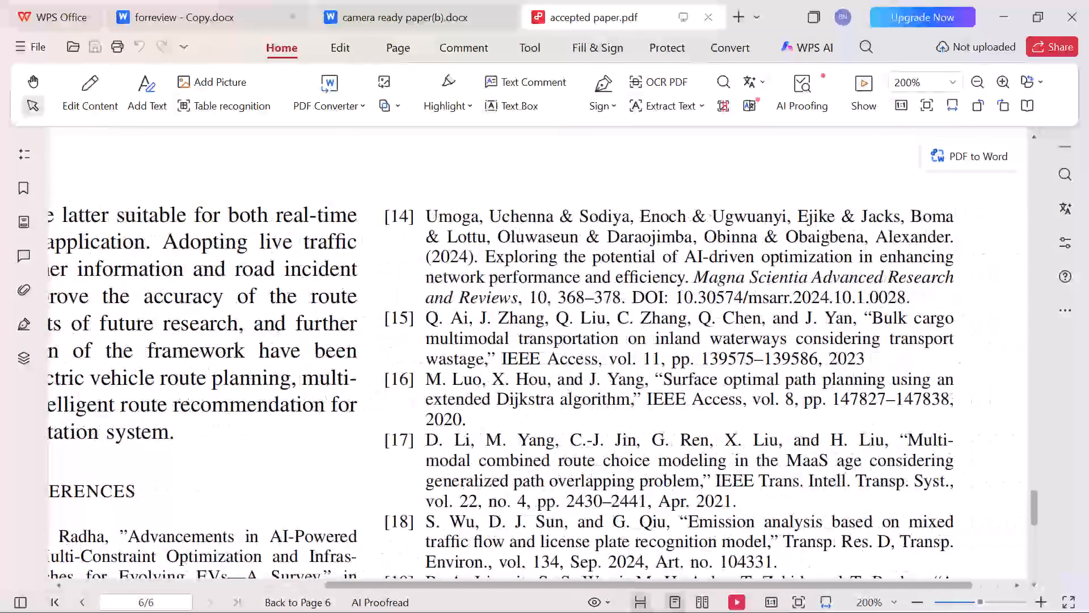
scroll(744, 410, "up", 1)
left_click_drag(412, 219, 525, 257)
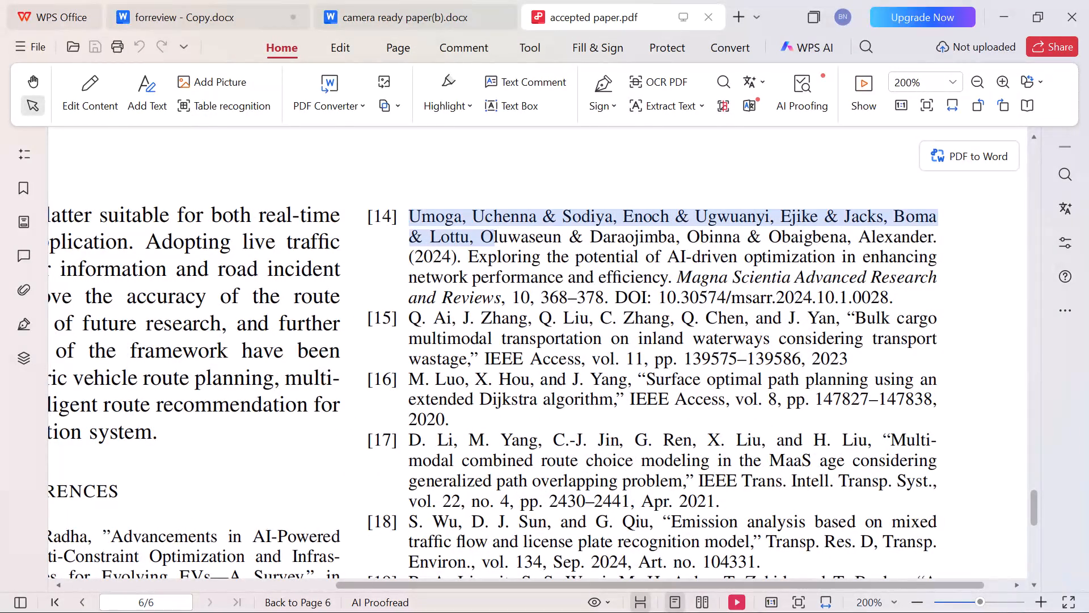
left_click_drag(525, 257, 662, 269)
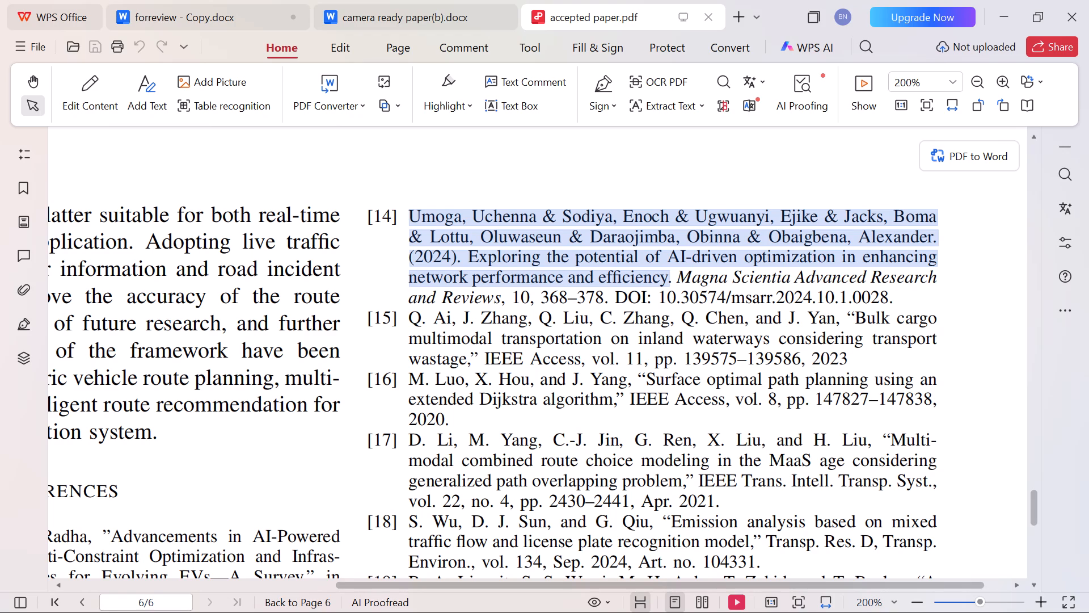
left_click_drag(662, 269, 572, 289)
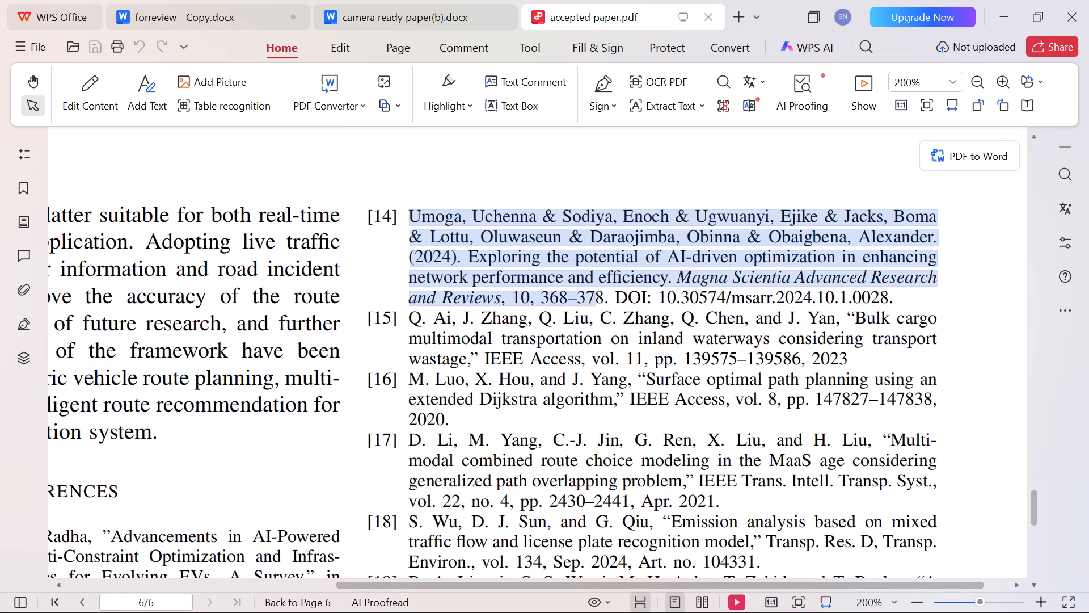
left_click_drag(572, 289, 502, 301)
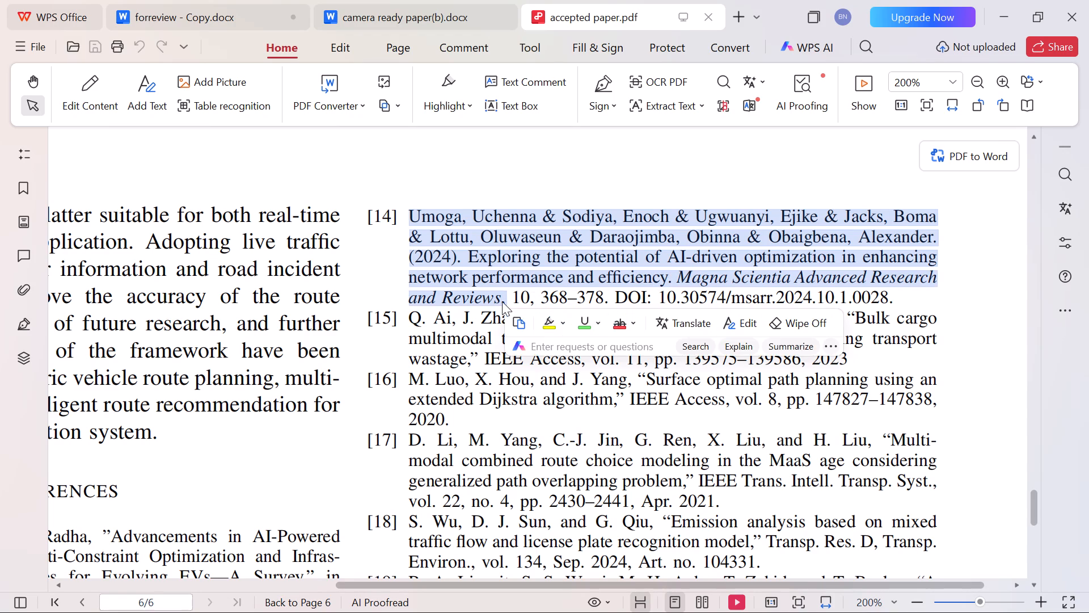
left_click(502, 301, "ctrl")
key("ctrl+c")
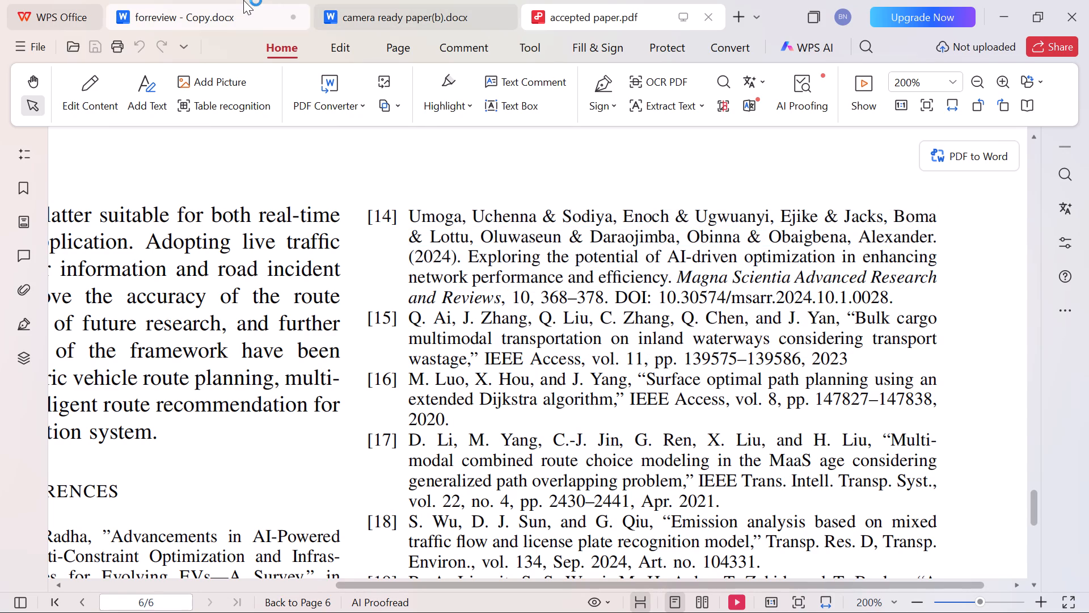
In forreview - Copy.docx, add entry "[12]" after reference [11], separated by a blank line, and paste the copied reference into it.
left_click(243, 0)
left_click(653, 369)
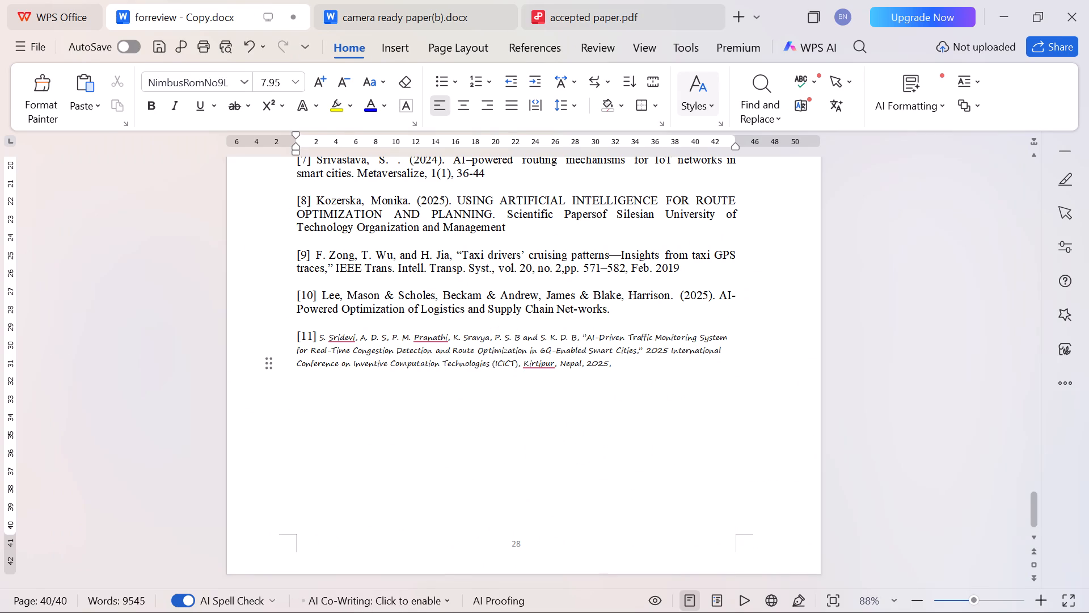
key("Return")
key("Return")
key("Return")
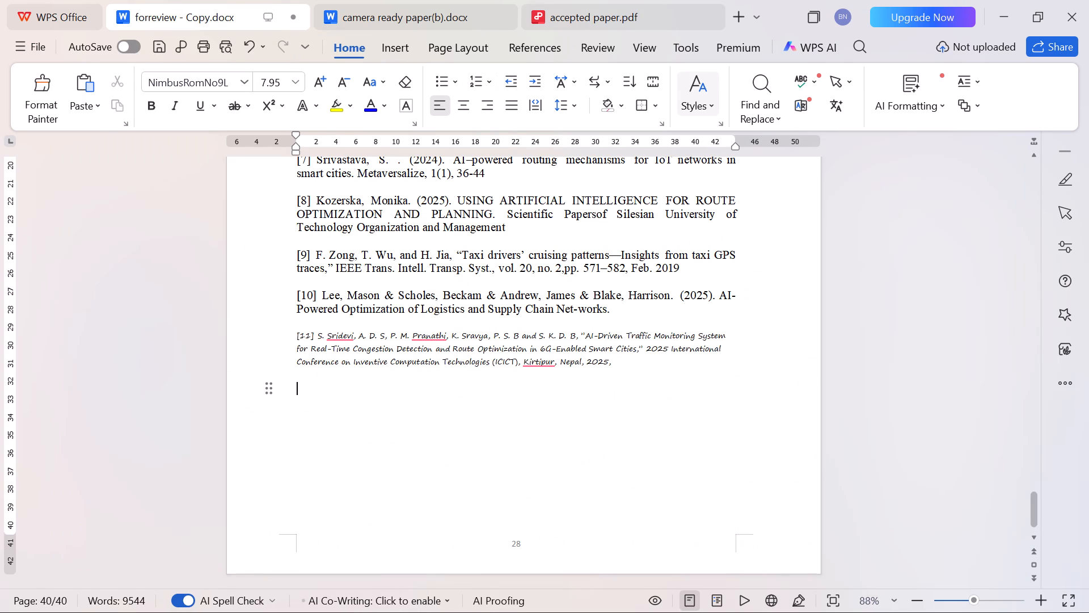
type("[12]")
key("space")
key("ctrl+v")
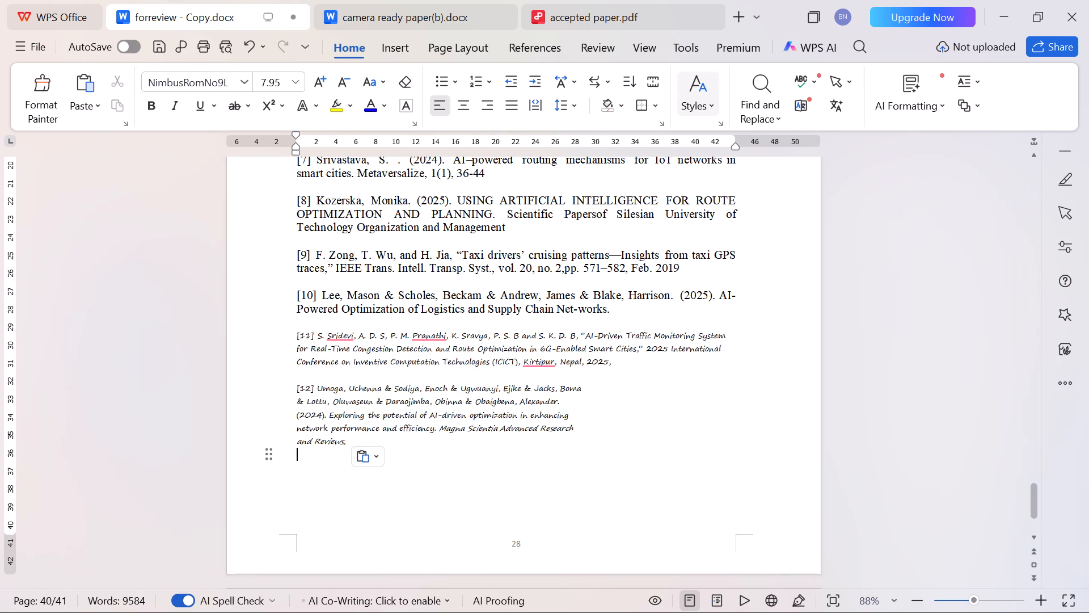
Remove the line breaks inside reference [12] so the pasted text runs as one continuous paragraph.
left_click(602, 388)
key("Delete")
key("Down")
key("Delete")
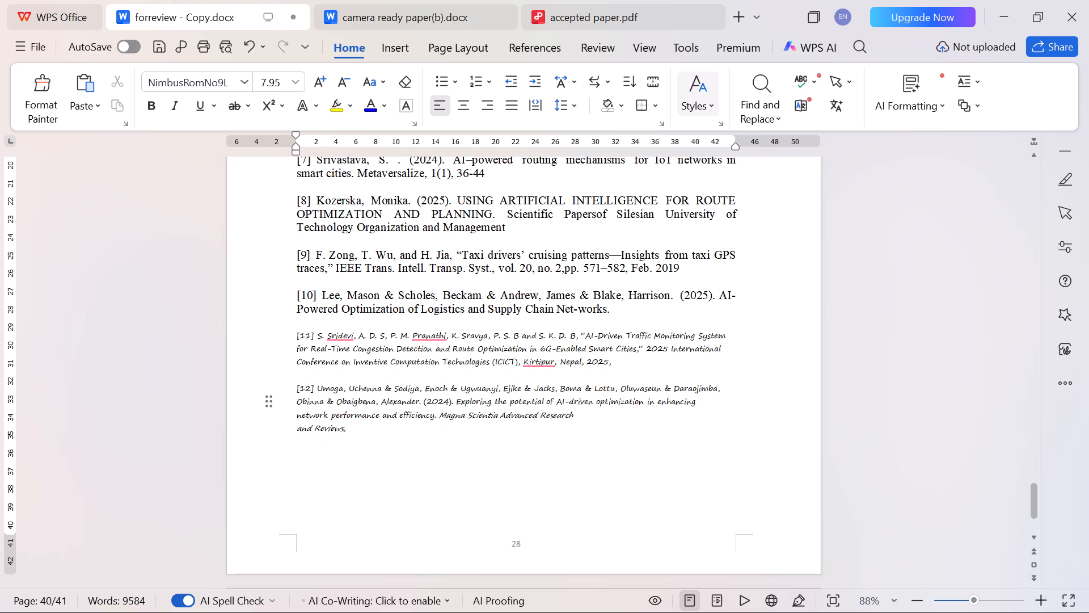
key("End")
key("Delete")
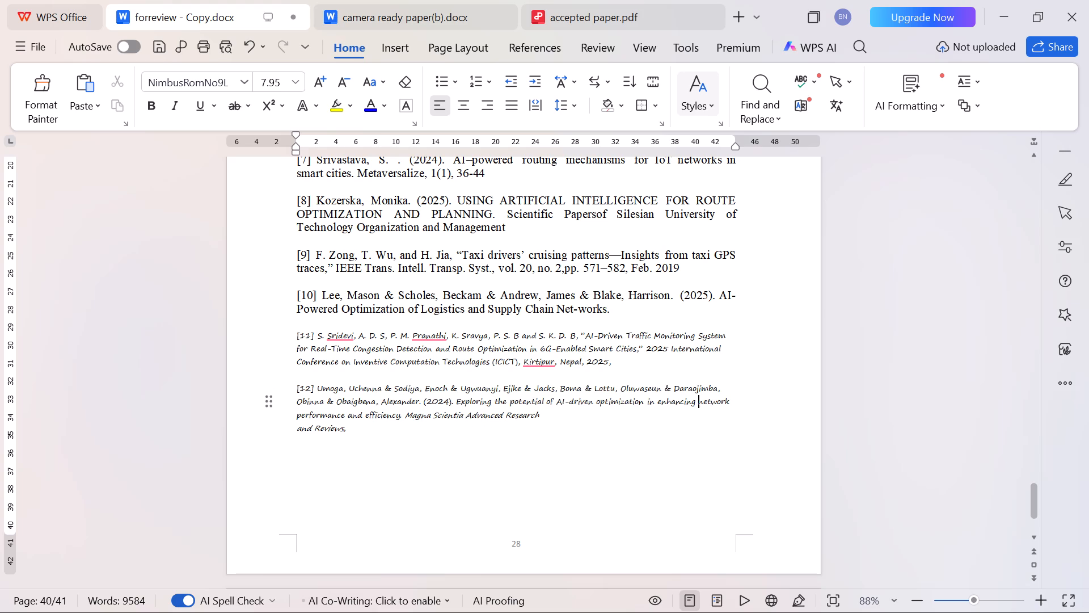
key("Down")
key("Delete")
Add the entry number "[13]" after reference [12], separated by a blank line.
key("End")
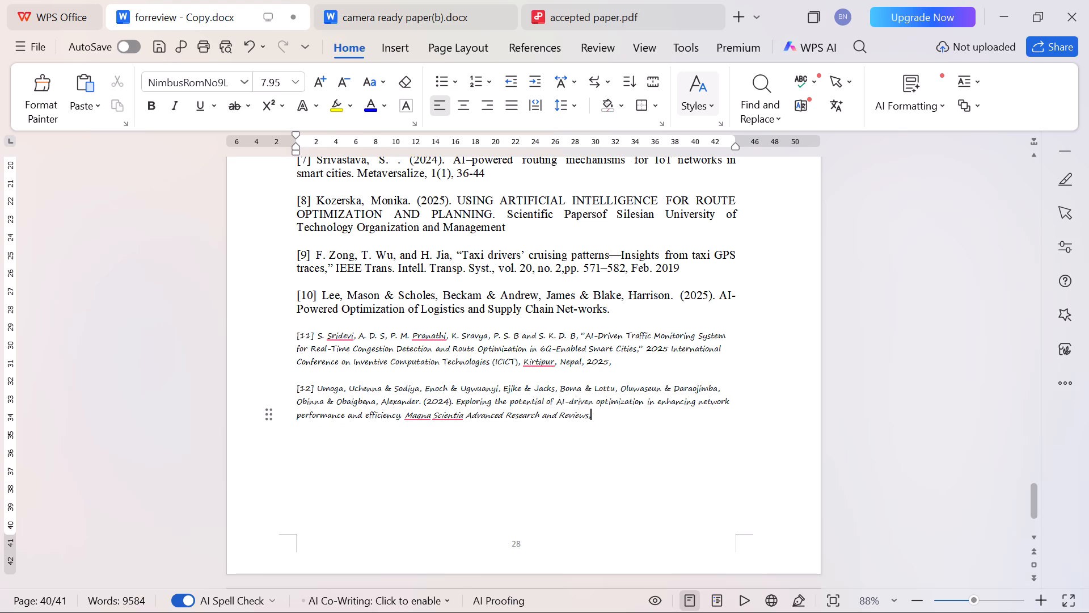
key("Return")
key("Return")
key("Return")
type("[13]")
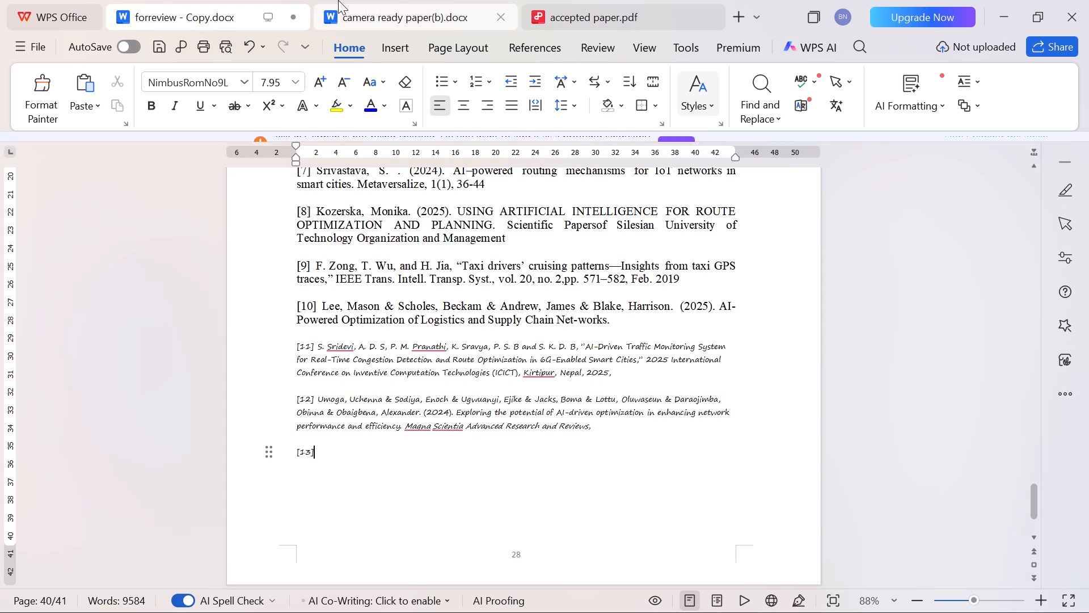
Copy reference [15] of accepted paper.pdf from its first author through "wastage" and paste it after "[13]" in forreview - Copy.docx.
left_click(338, 0)
left_click(588, 0)
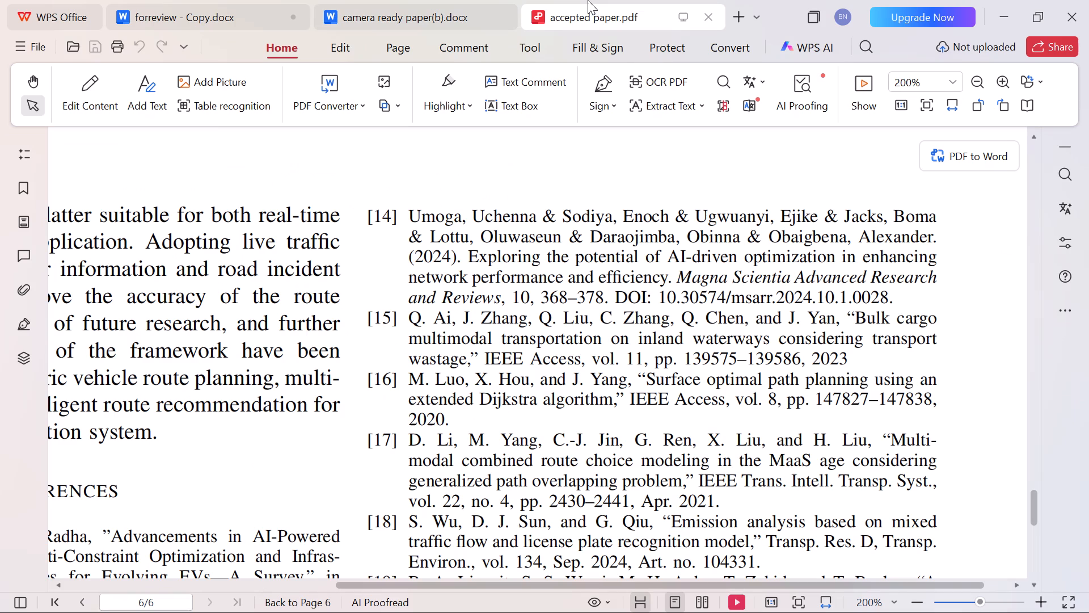
left_click_drag(412, 313, 617, 347)
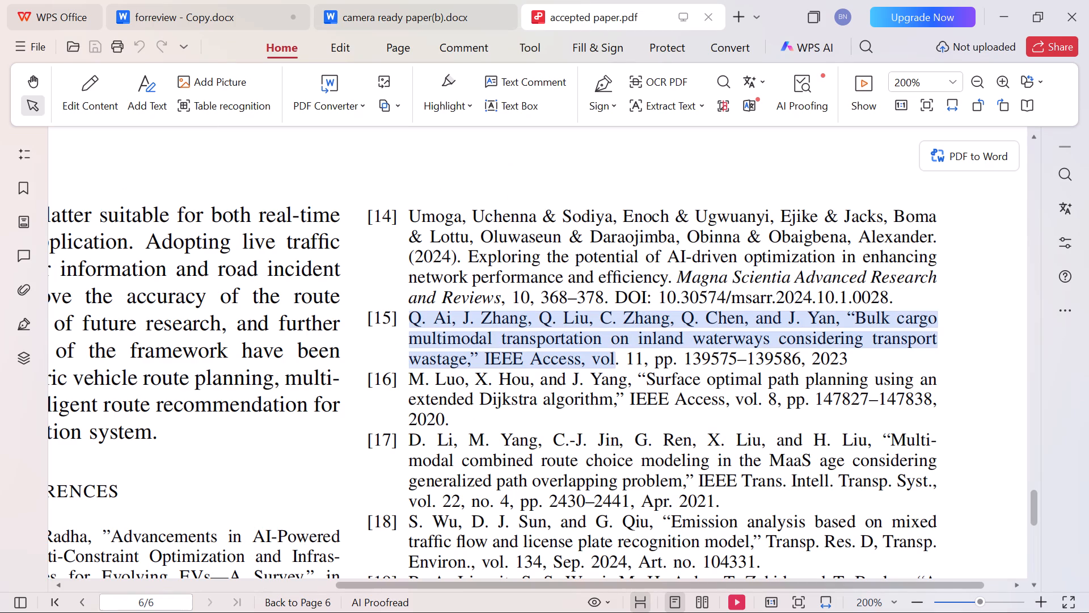
left_click_drag(617, 347, 478, 363)
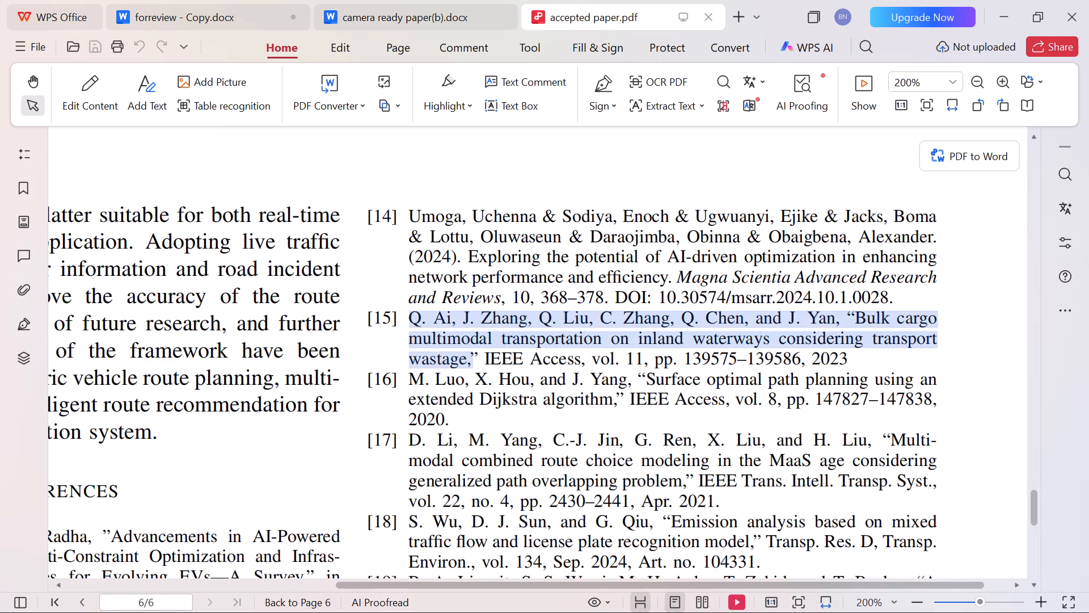
left_click_drag(478, 363, 478, 362)
left_click_drag(478, 362, 469, 363)
key("ctrl+c")
left_click(282, 0)
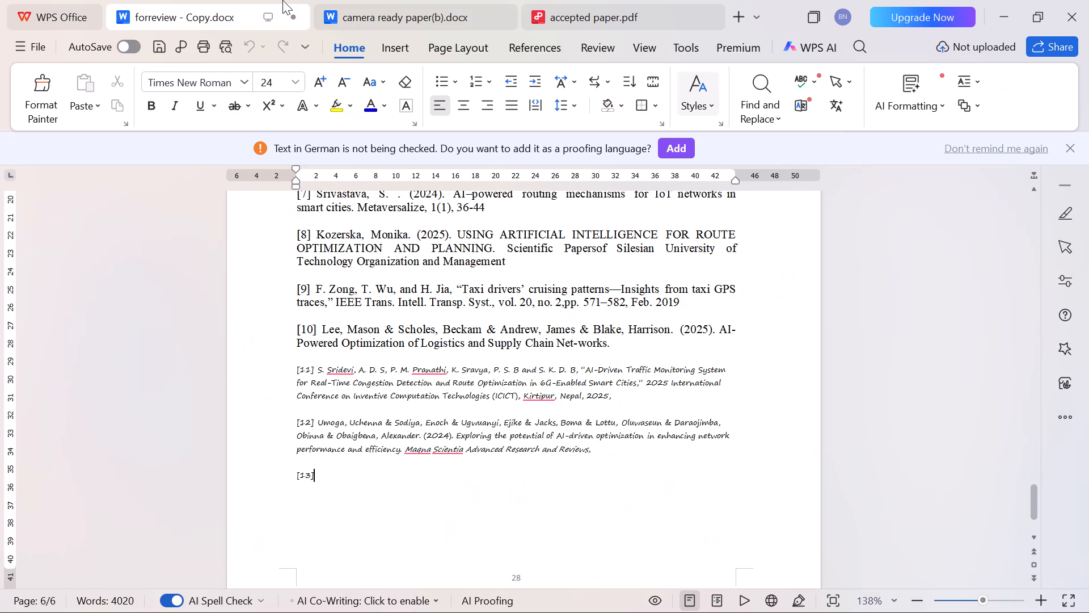
key("ctrl+v")
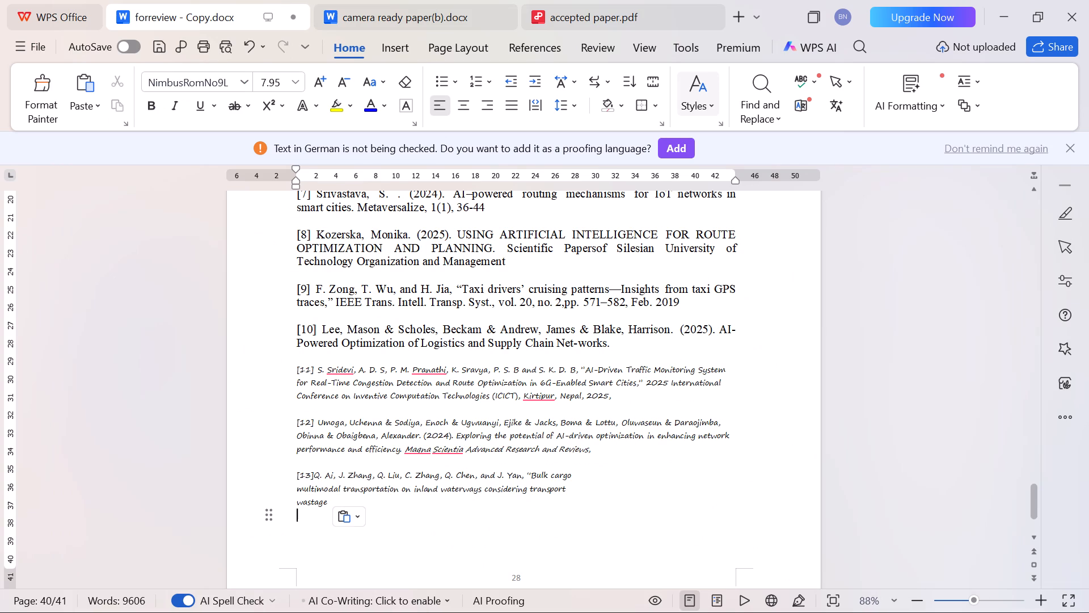
Add a closing quotation mark after "wastage" in reference [13] and join its lines into one continuous paragraph.
left_click(382, 504)
key("shift+quotedbl")
key("Up")
key("Up")
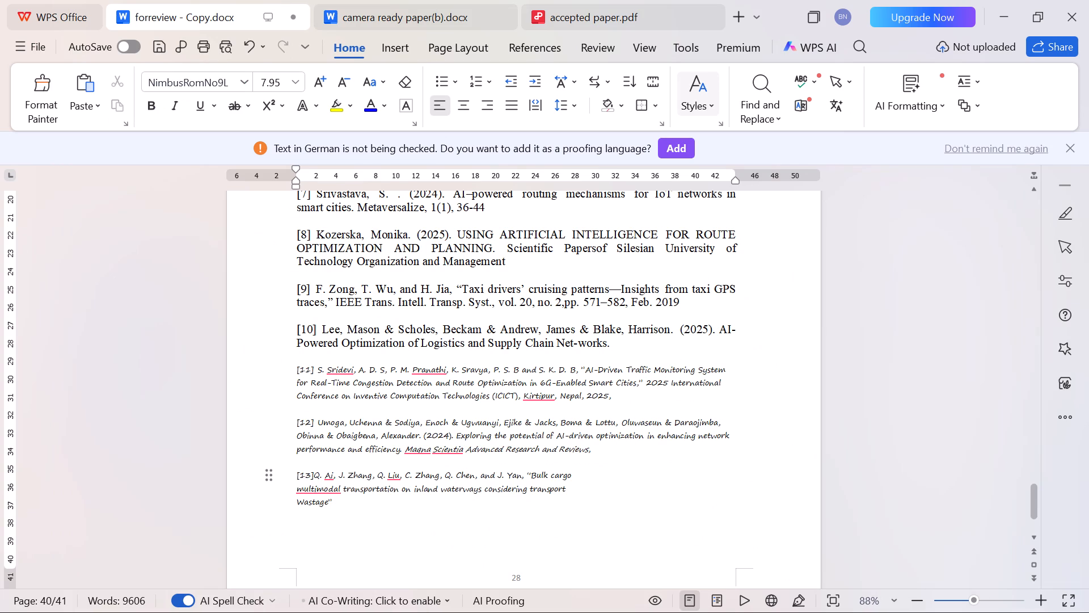
key("End")
key("Delete")
key("Down")
key("Delete")
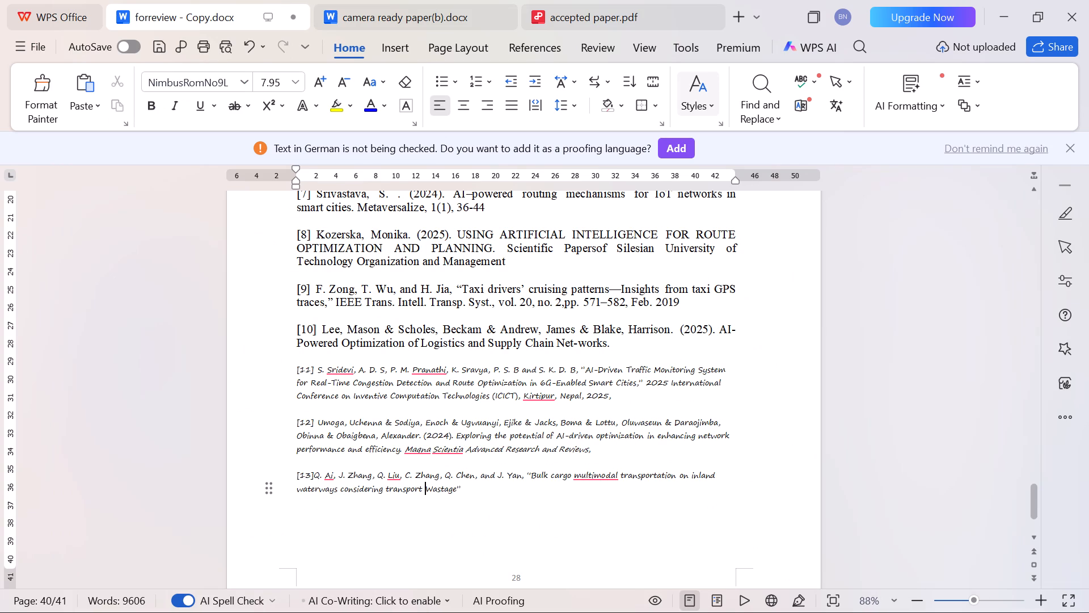
Add the entry number "[14]" followed by a space after reference [13], separated by a blank line.
left_click(480, 484)
key("Return")
key("Return")
key("Return")
type("[14]")
key("space")
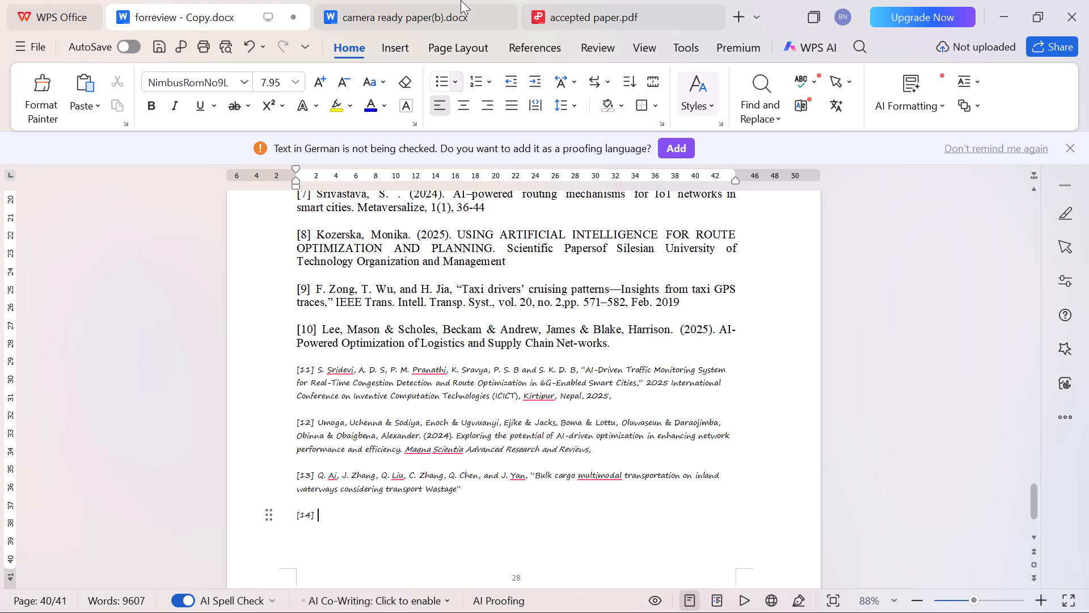
Copy the full text of reference [16] from accepted paper.pdf and paste it after "[14]" in forreview - Copy.docx.
left_click(461, 0)
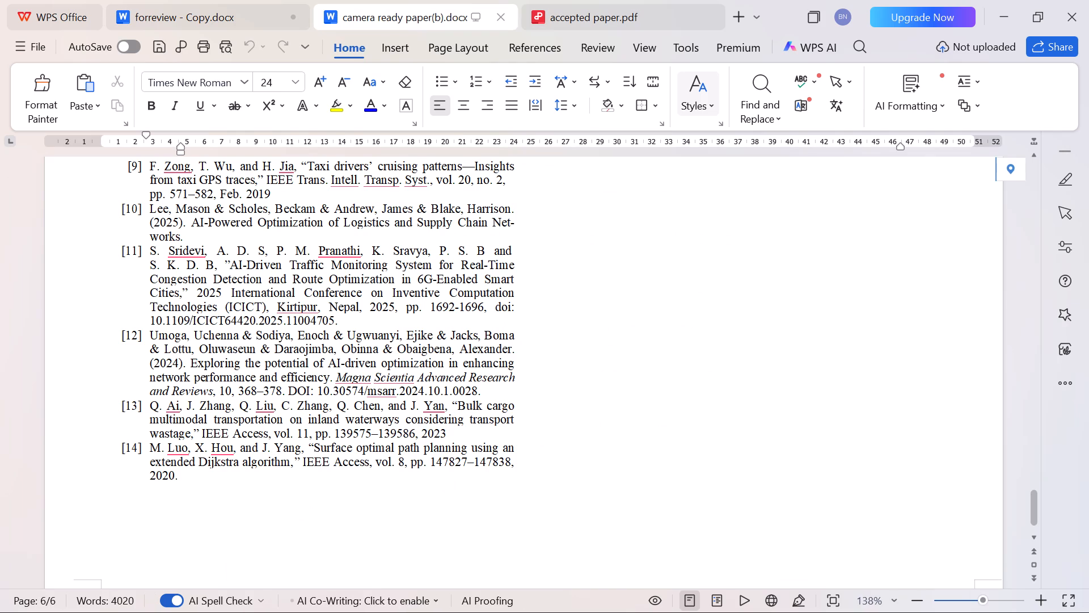
left_click(572, 0)
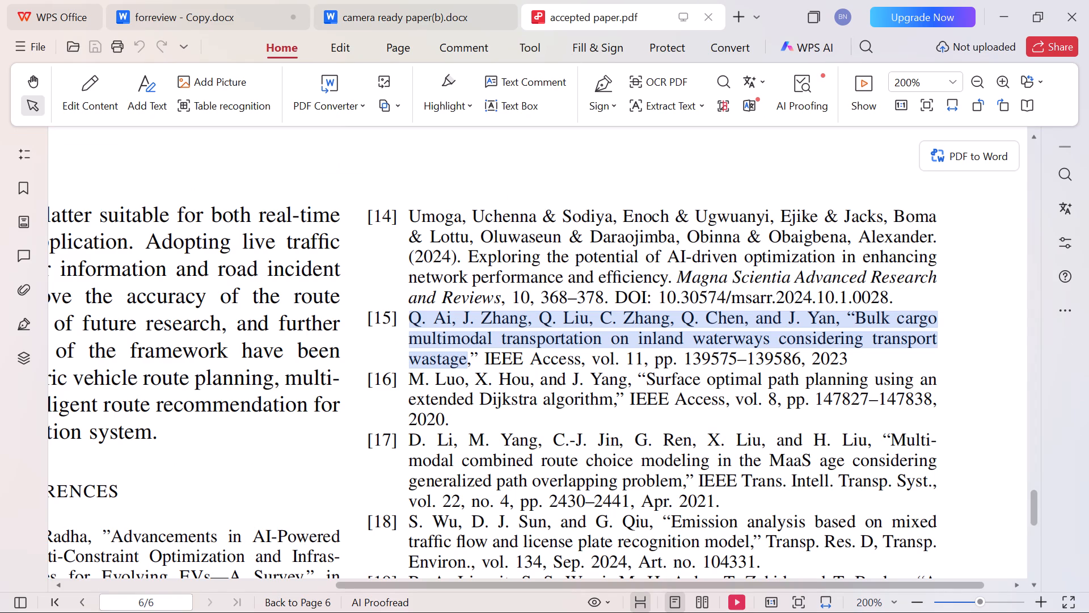
left_click_drag(410, 381, 449, 425)
key("ctrl+c")
left_click(187, 0)
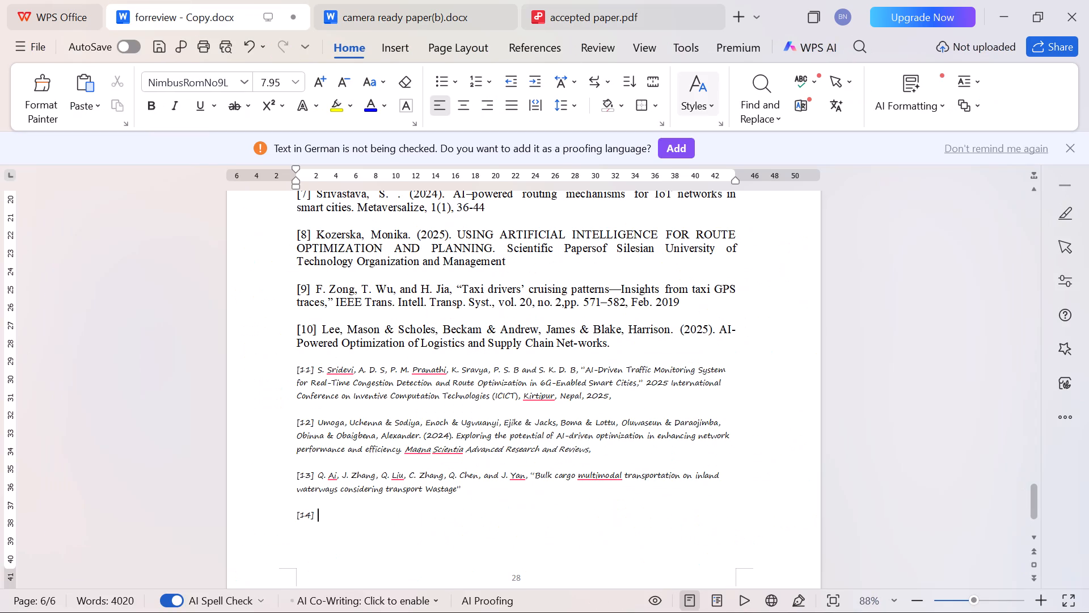
key("ctrl+v")
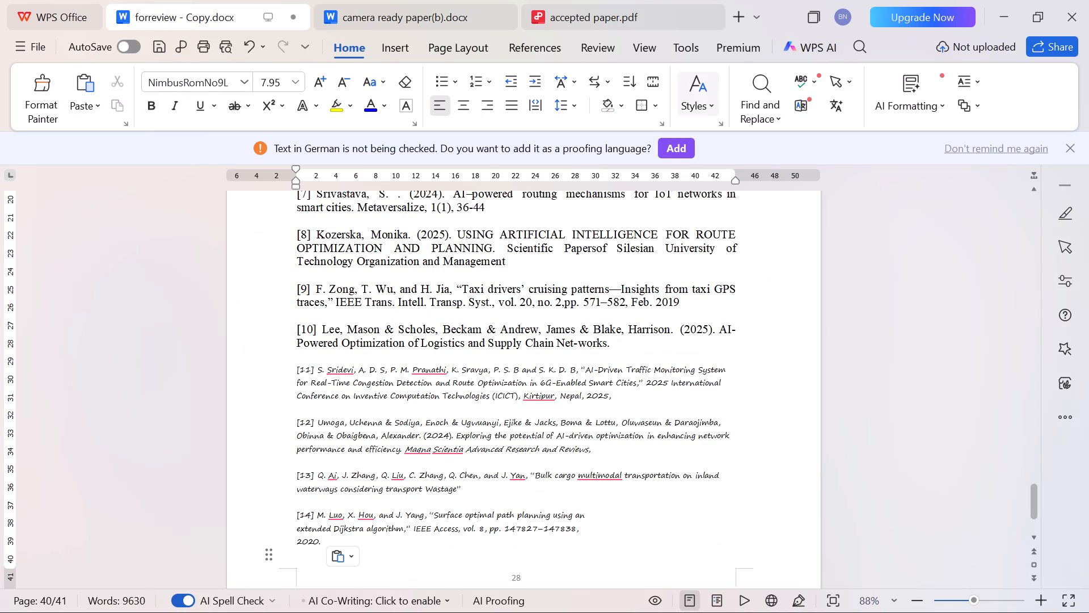
Remove the line breaks inside reference [14] so the pasted text runs as one continuous paragraph.
left_click(605, 515)
key("Delete")
key("Down")
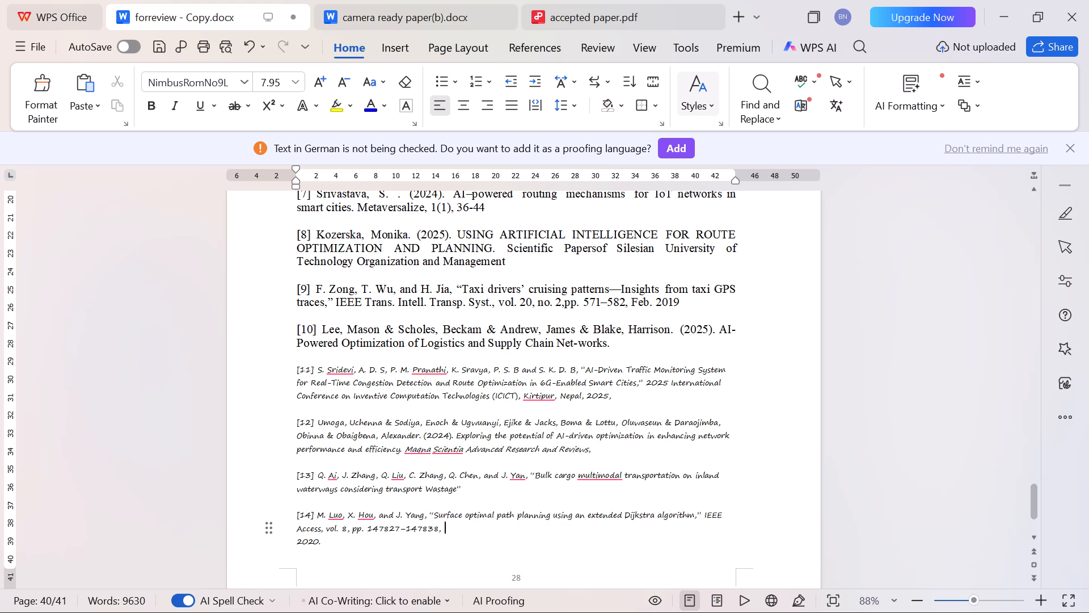
key("Delete")
Add the entry number "[15]" after reference [14], separated by a blank line.
left_click(595, 528)
key("Return")
key("Return")
key("Return")
type("[15]")
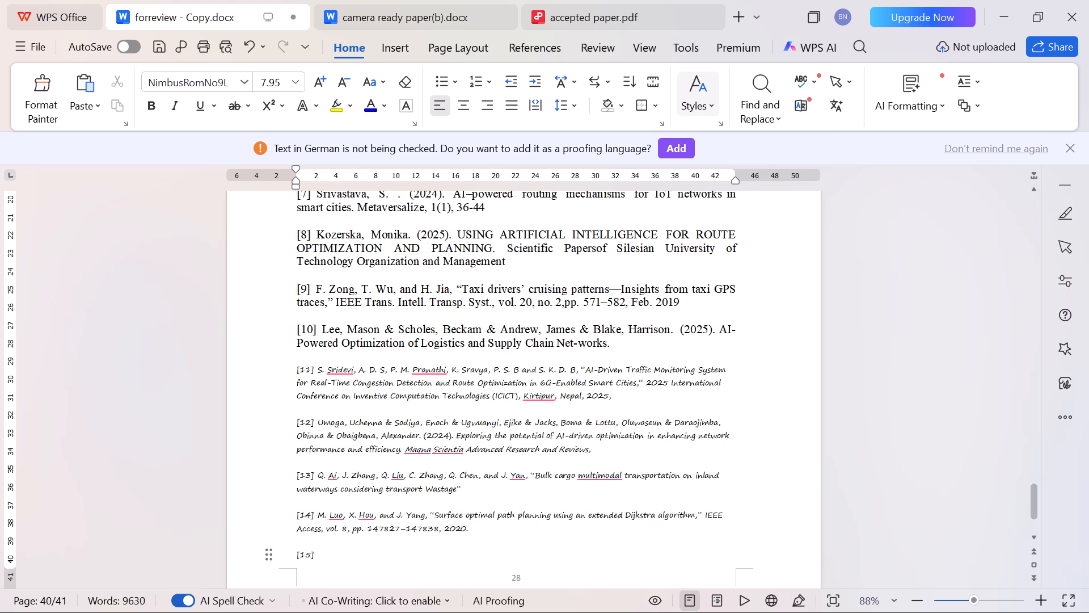
Copy reference [17] from accepted paper.pdf up to "generalized path overlapping problem," and paste it after "[15]" in forreview - Copy.docx.
left_click(489, 0)
scroll(518, 448, "up", 13)
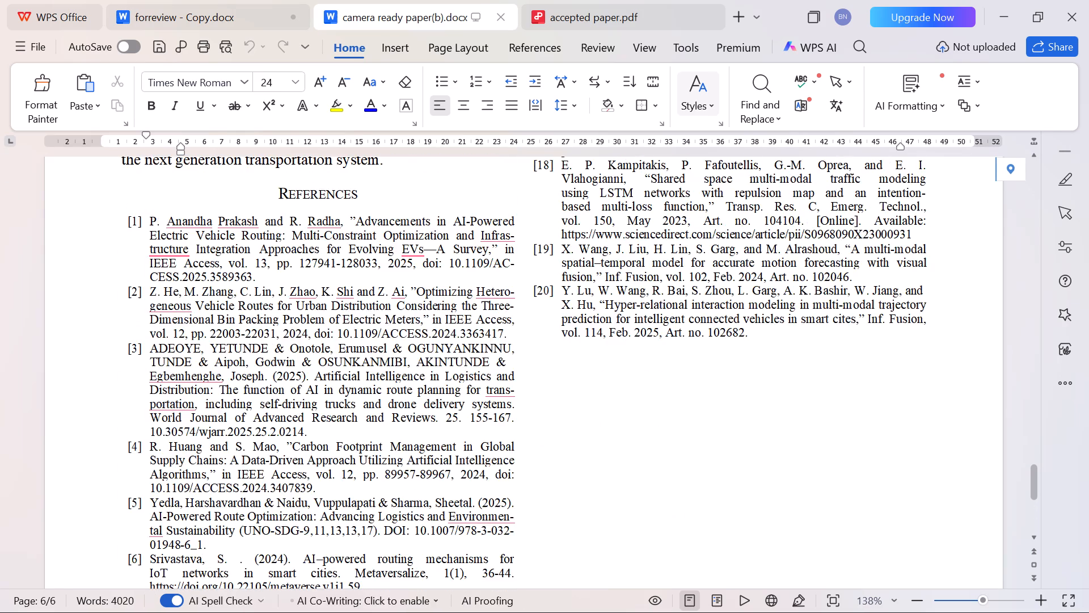
scroll(518, 448, "up", 4)
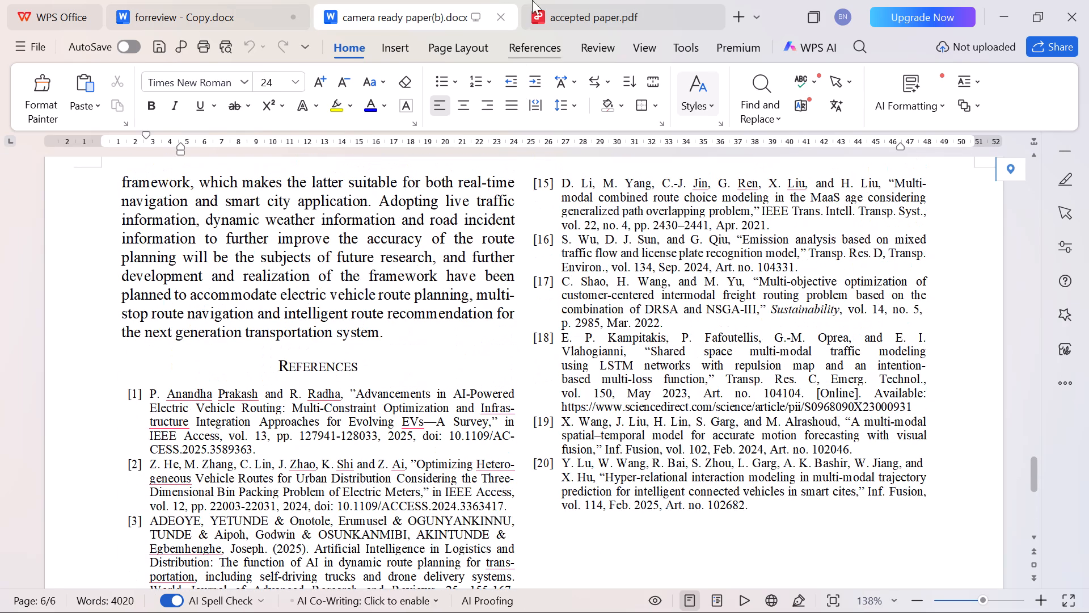
left_click(558, 0)
scroll(506, 432, "down", 2)
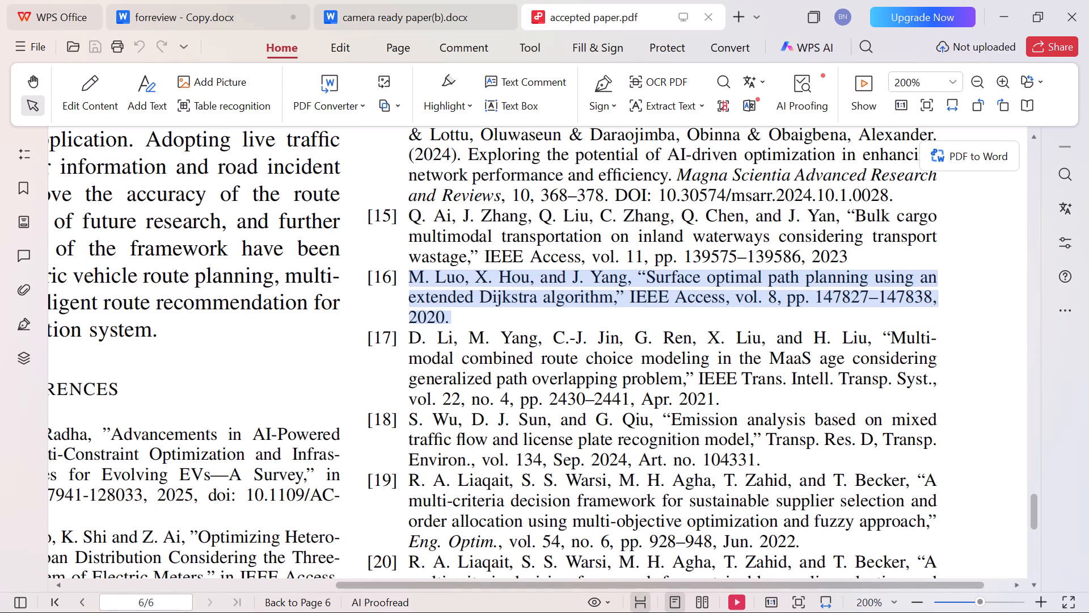
left_click_drag(410, 342, 687, 387)
key("ctrl+c")
left_click(225, 0)
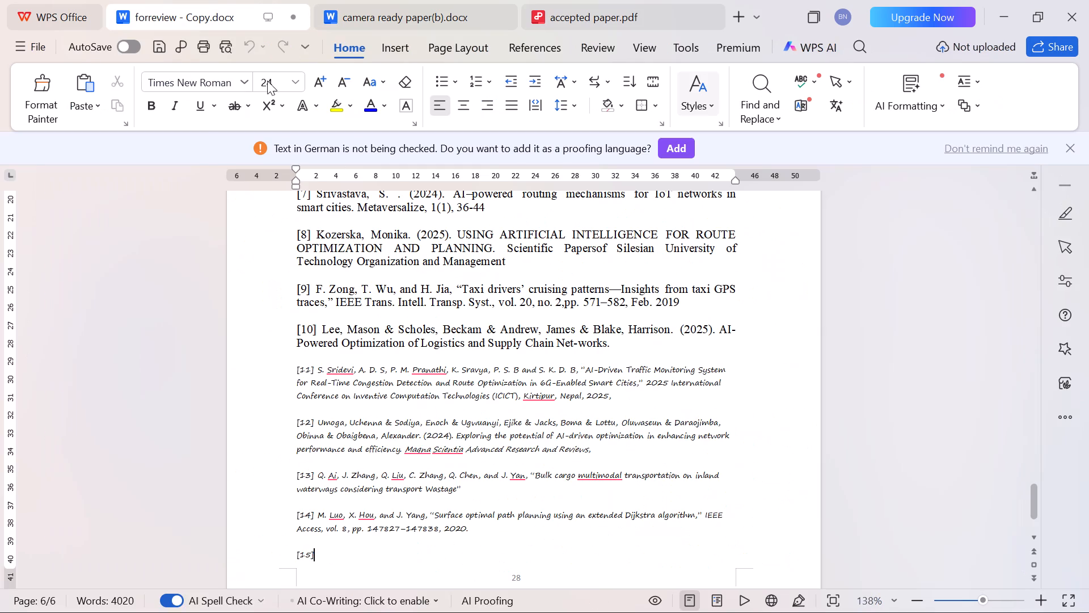
key("ctrl+v")
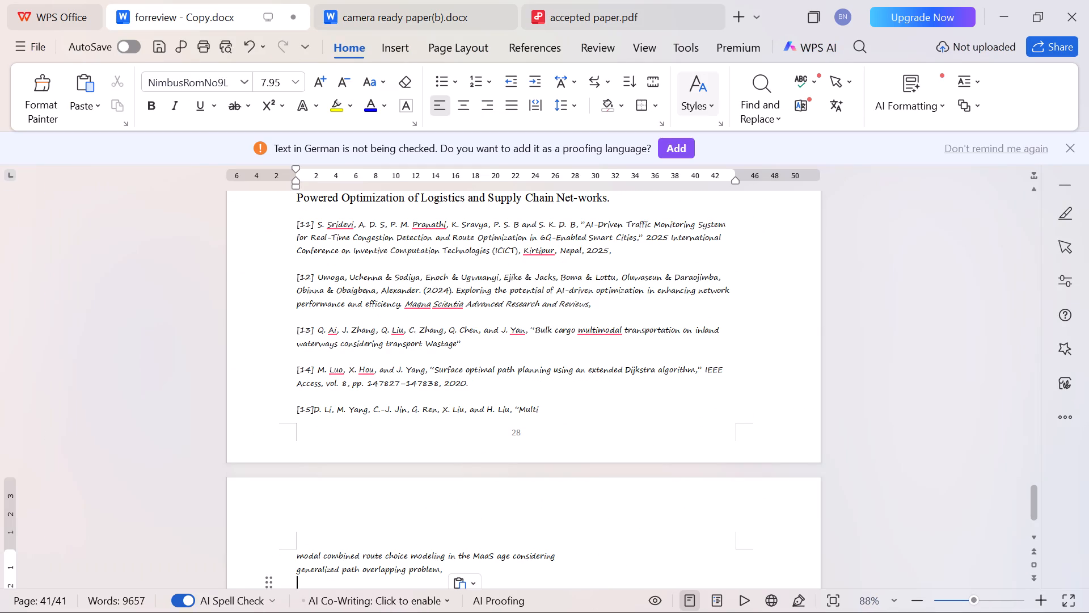
Add a space after "[15]" and remove the line breaks in that reference, joining "Multimodal" into one word.
left_click(315, 412)
key("space")
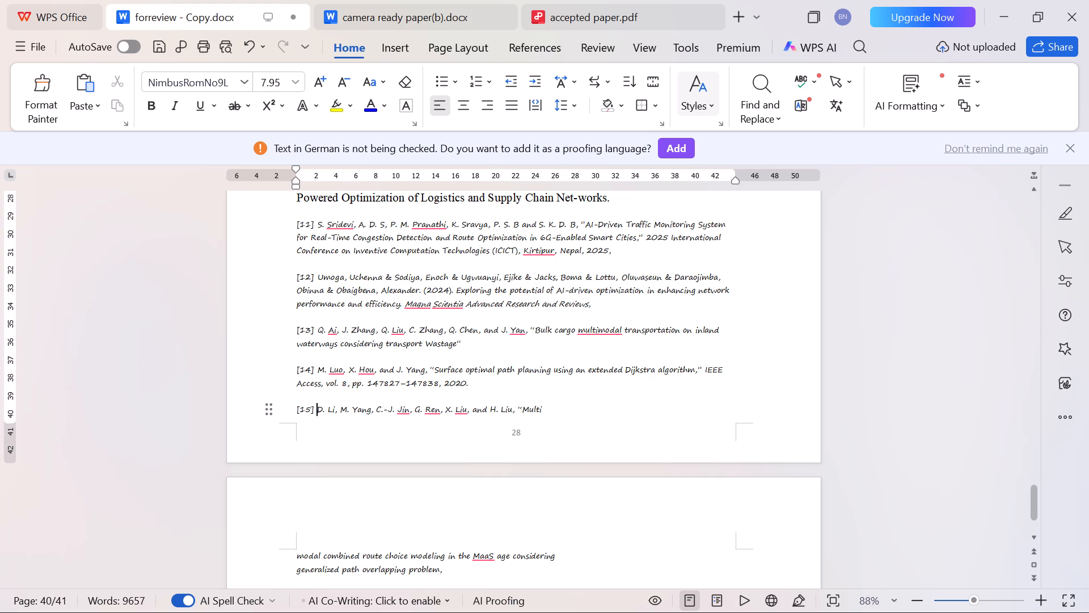
left_click(555, 409)
key("Delete")
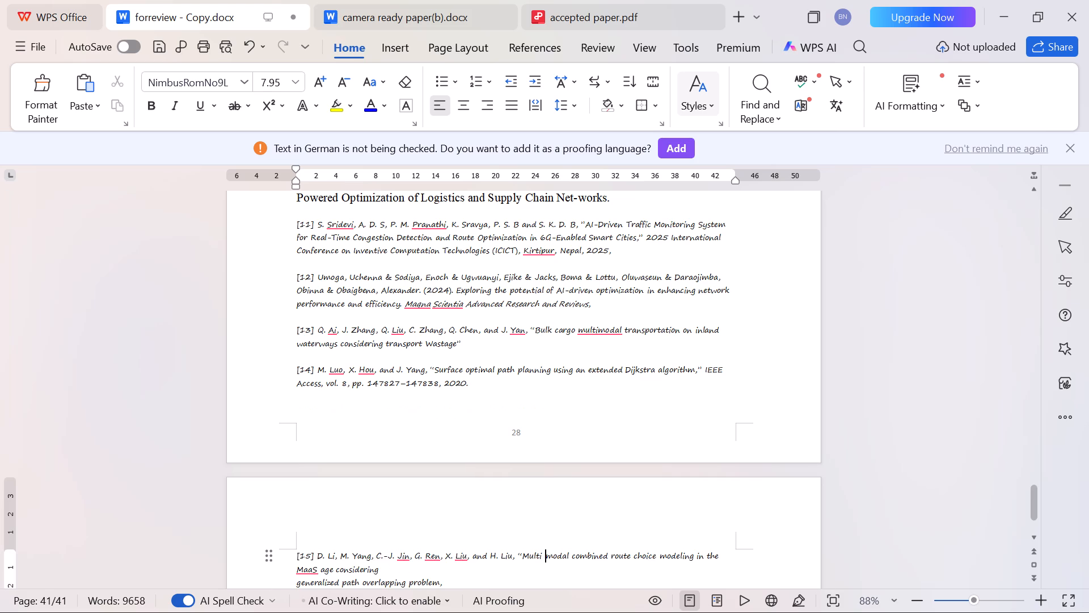
key("BackSpace")
key("Down")
key("Delete")
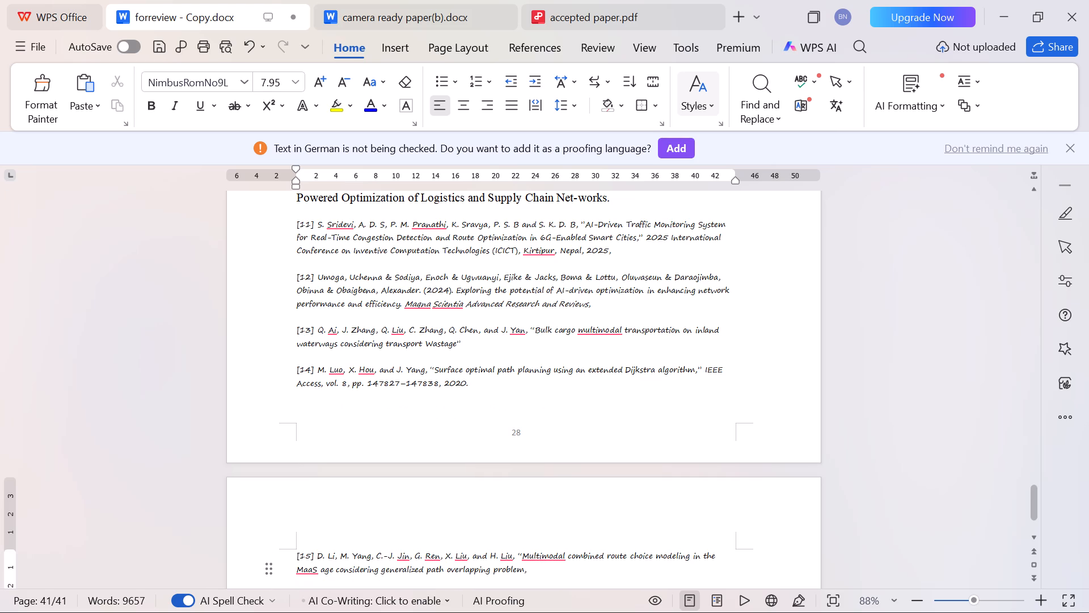
Set the text of references [11] to [15] to Times New Roman, size 12.
left_click_drag(544, 574, 296, 229)
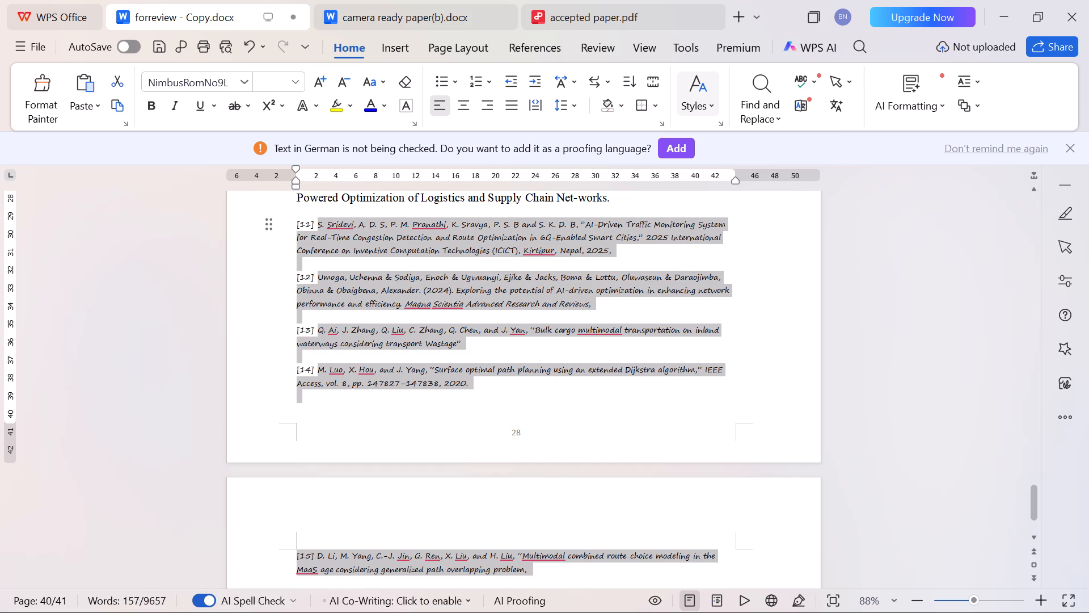
left_click(254, 160)
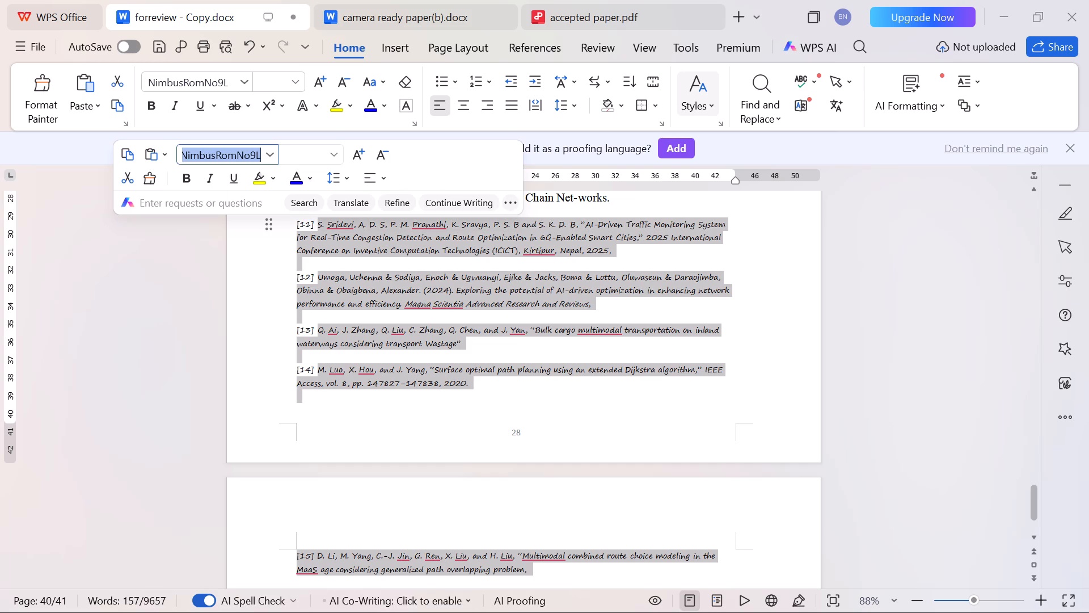
type("times")
key("Down")
key("Return")
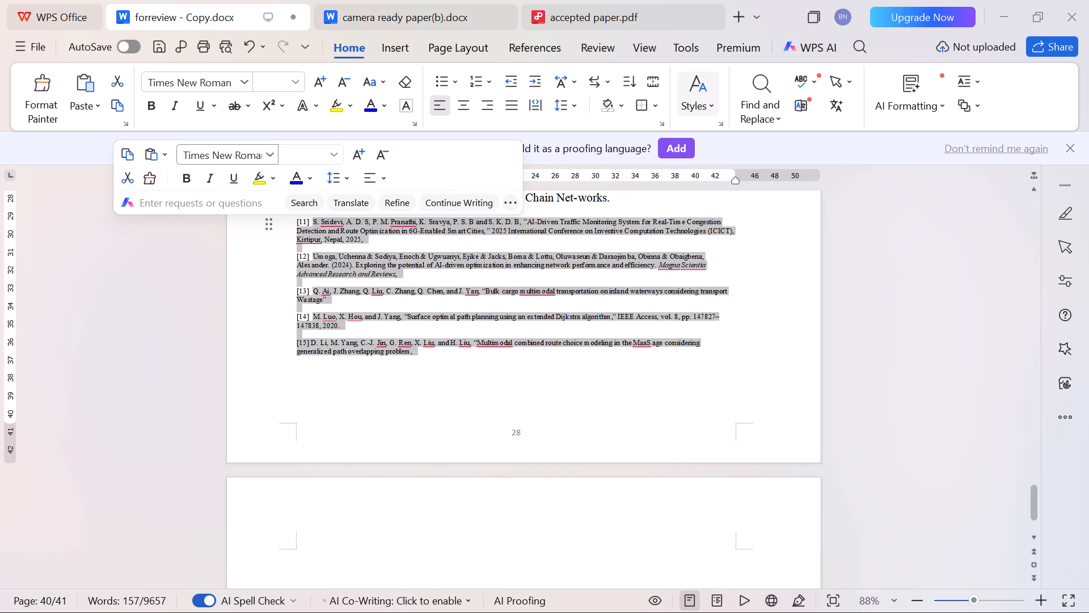
left_click(286, 153)
type("12")
key("Return")
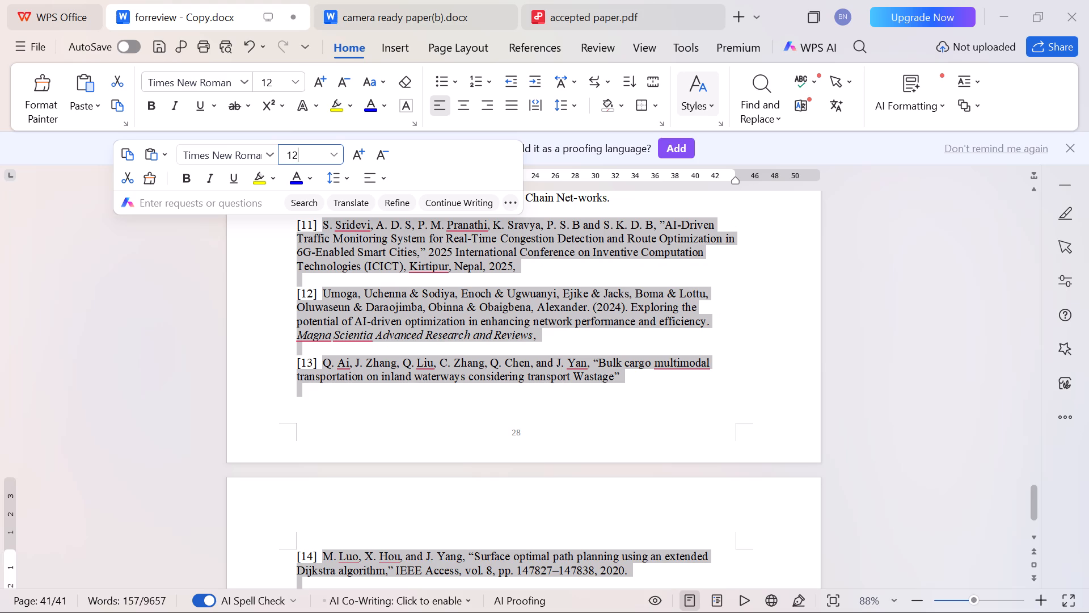
left_click(696, 275)
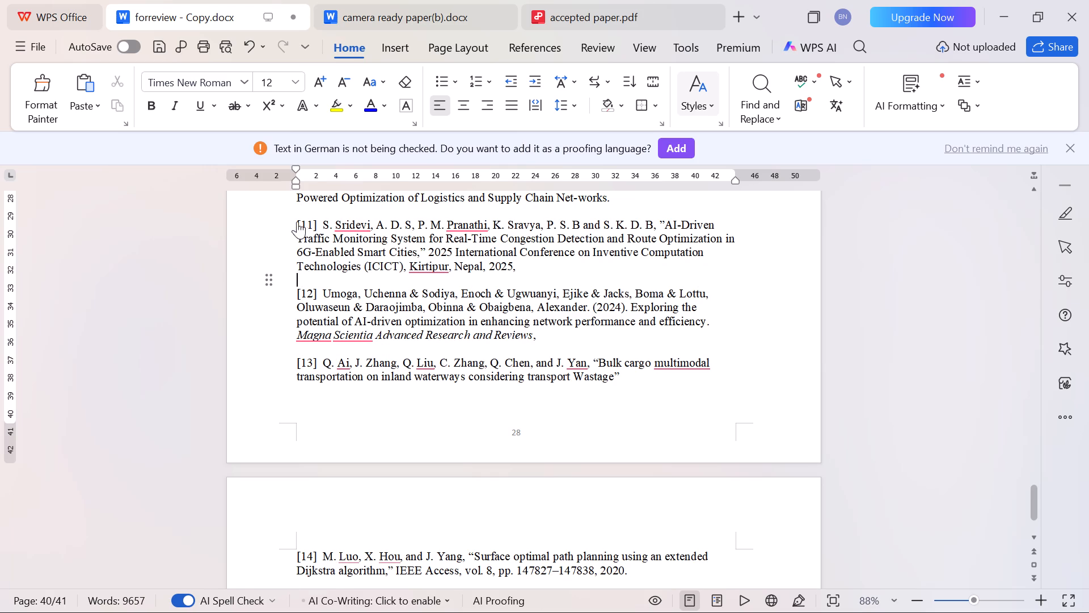
Justify the paragraphs of references [11] to [15].
left_click_drag(290, 219, 702, 497)
scroll(456, 351, "down", 3)
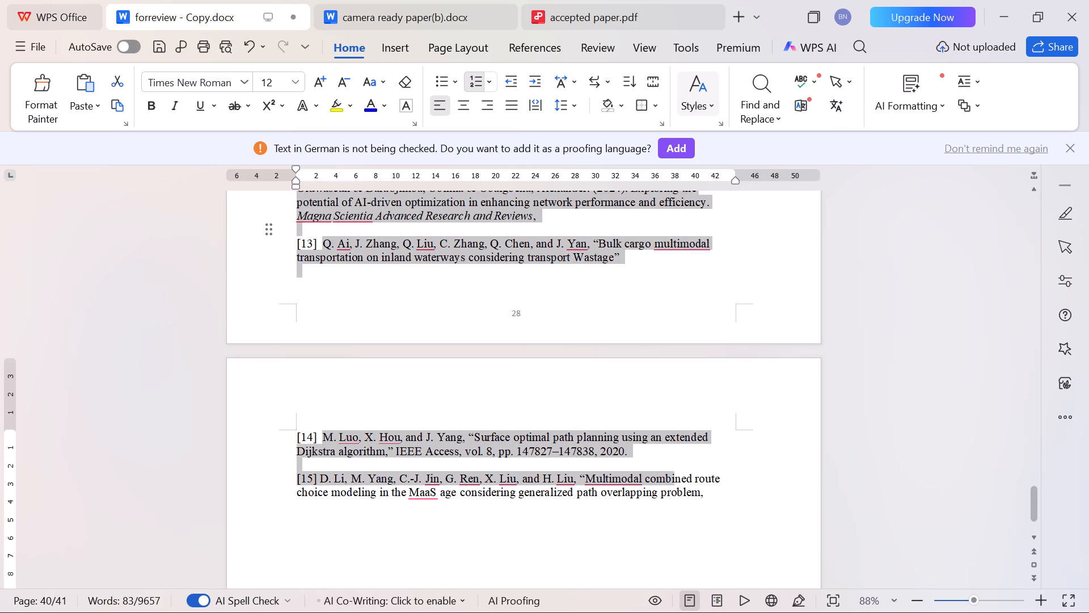
left_click_drag(702, 497, 703, 498)
left_click(505, 102)
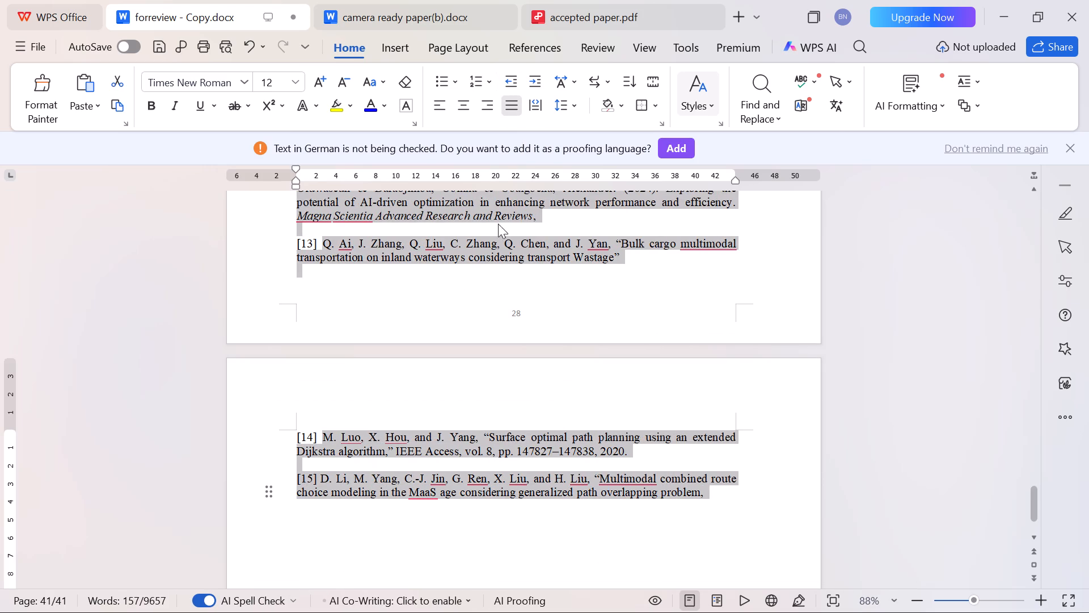
left_click(497, 229)
Compare the formatting of the new references with the earlier entries in the reference list.
scroll(495, 236, "up", 12)
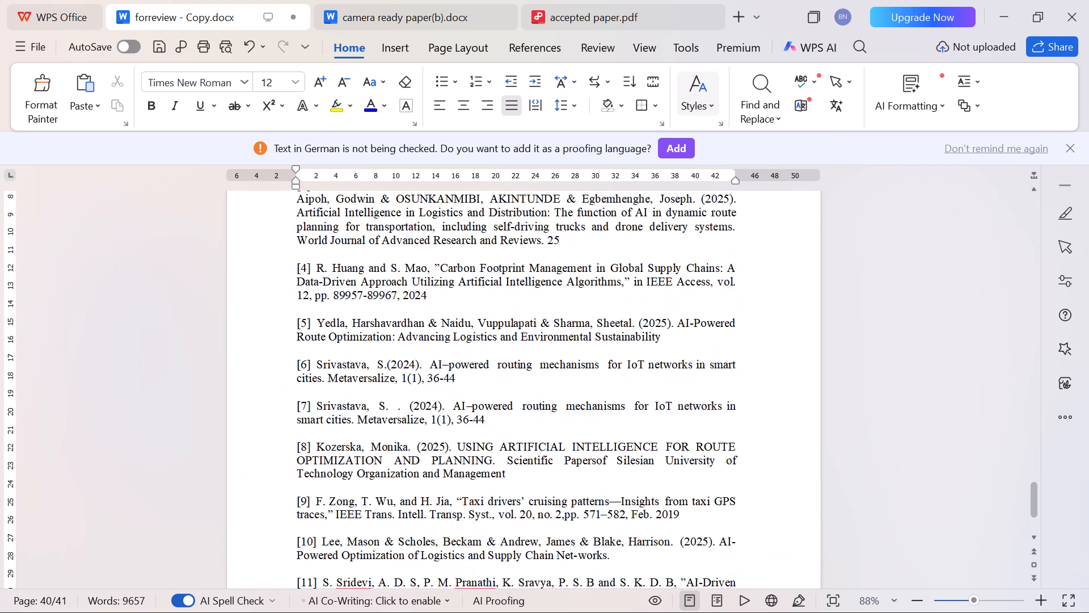
scroll(494, 239, "up", 4)
scroll(494, 239, "down", 3)
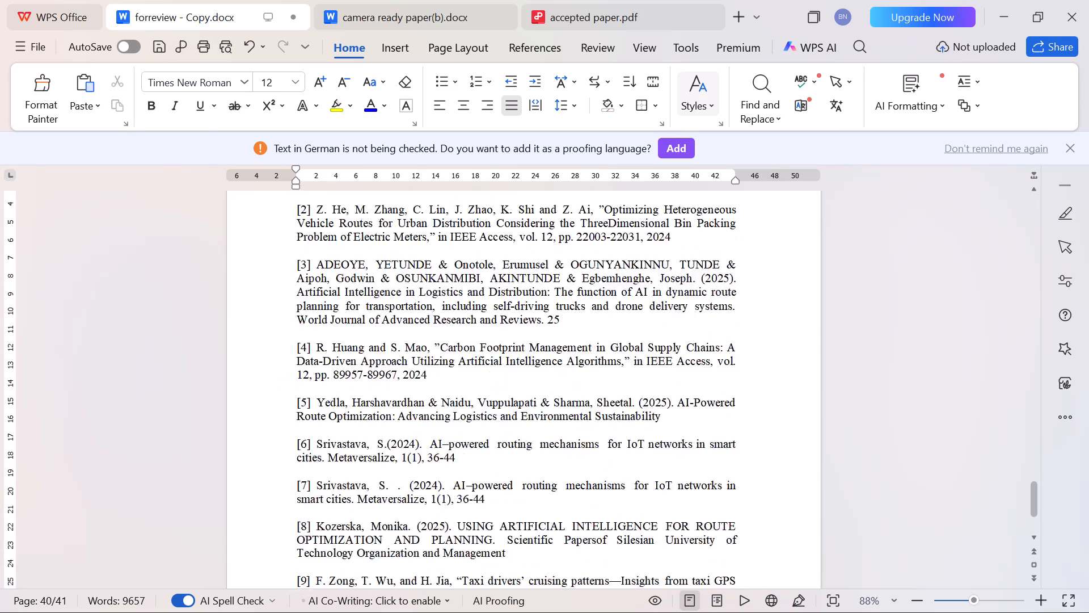
scroll(494, 239, "down", 5)
Save forreview - Copy.docx.
key("ctrl+s")
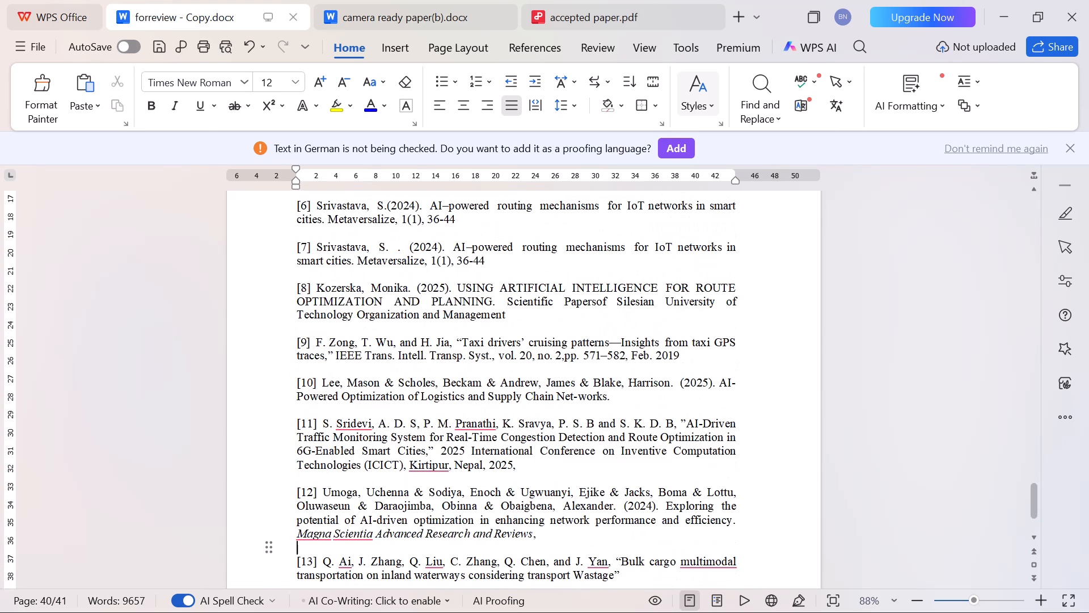
Examine the end of the reference list and the last page of the document.
scroll(494, 239, "down", 16)
scroll(494, 239, "down", 7)
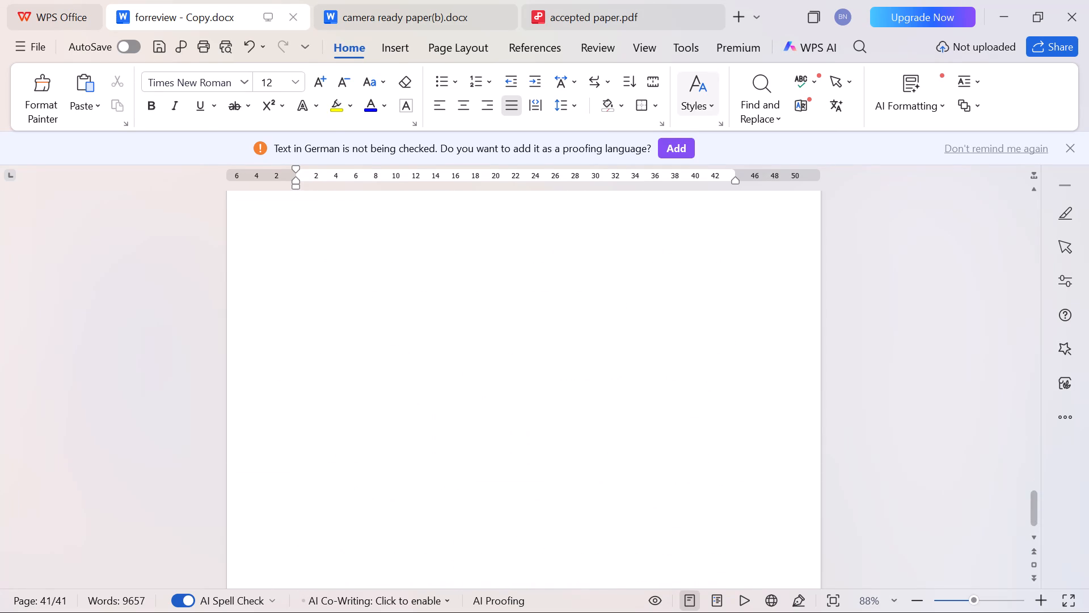
scroll(494, 239, "down", 3)
scroll(494, 239, "up", 5)
scroll(494, 239, "down", 5)
scroll(494, 239, "up", 16)
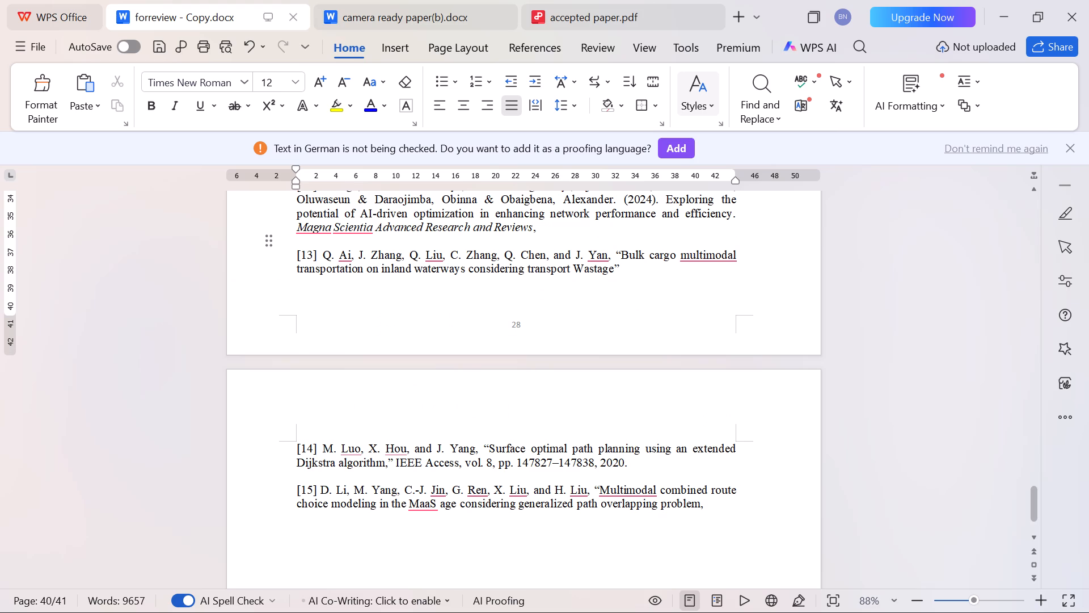
scroll(471, 254, "down", 3)
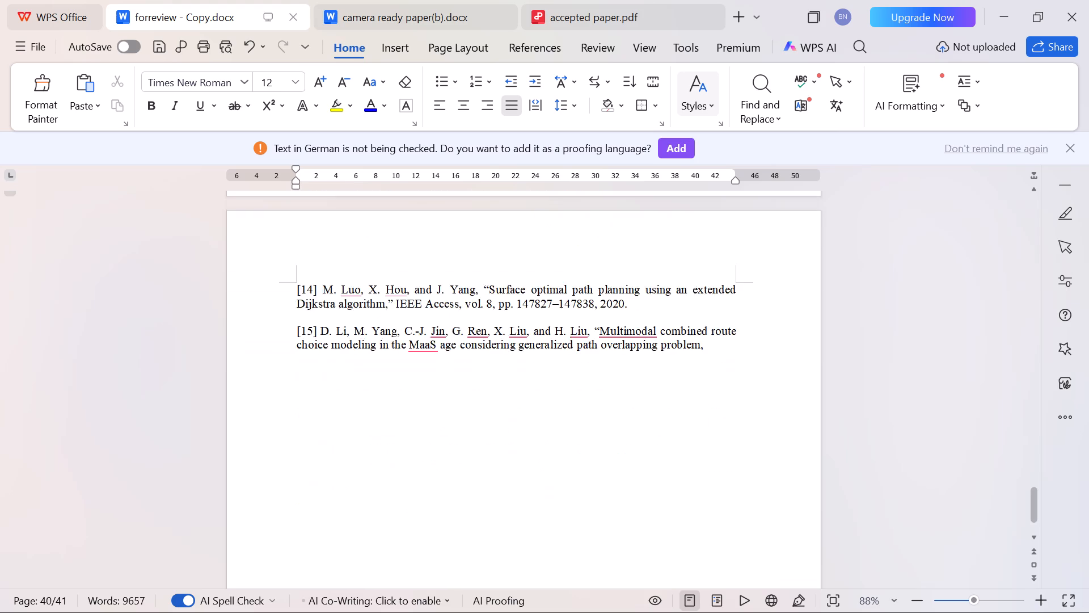
Review the document backward from the references through the conclusion and Chapter 5 results, ending at the title page.
scroll(471, 254, "up", 12)
scroll(471, 254, "up", 20)
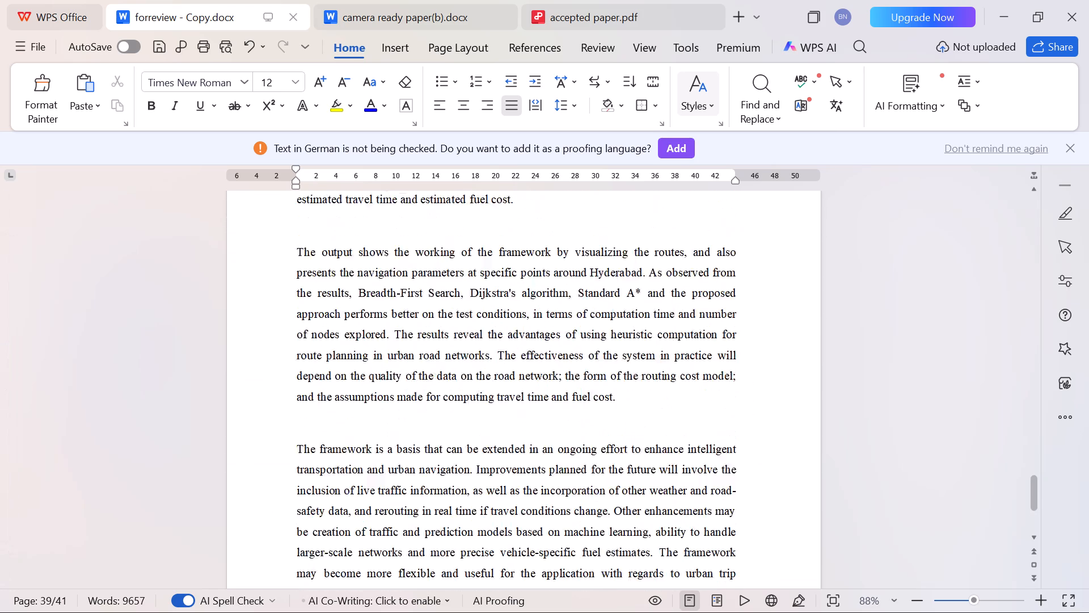
scroll(471, 254, "up", 20)
scroll(471, 254, "up", 6)
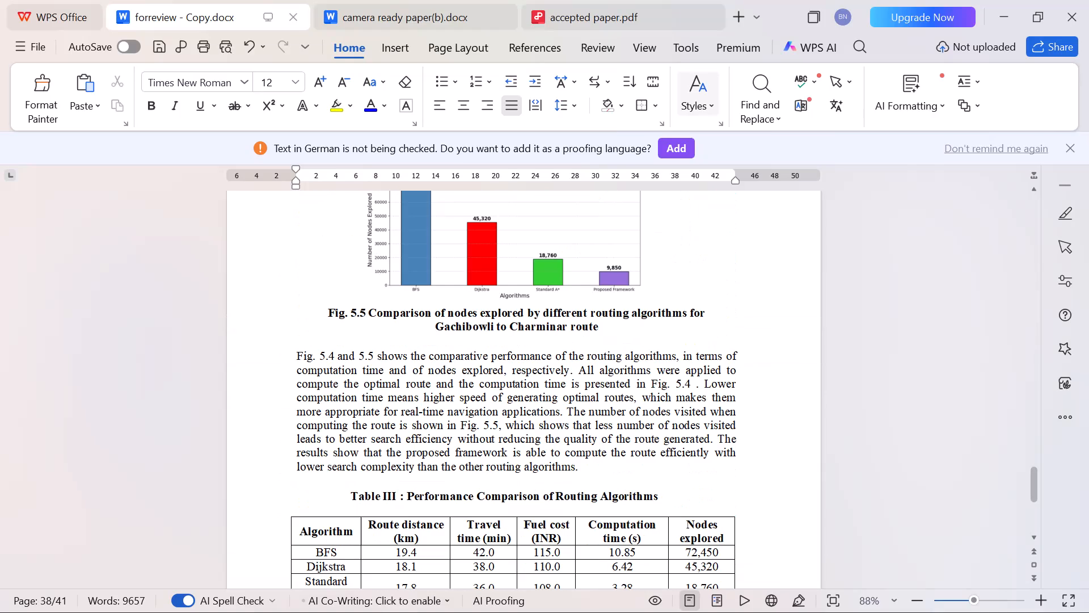
scroll(471, 254, "down", 6)
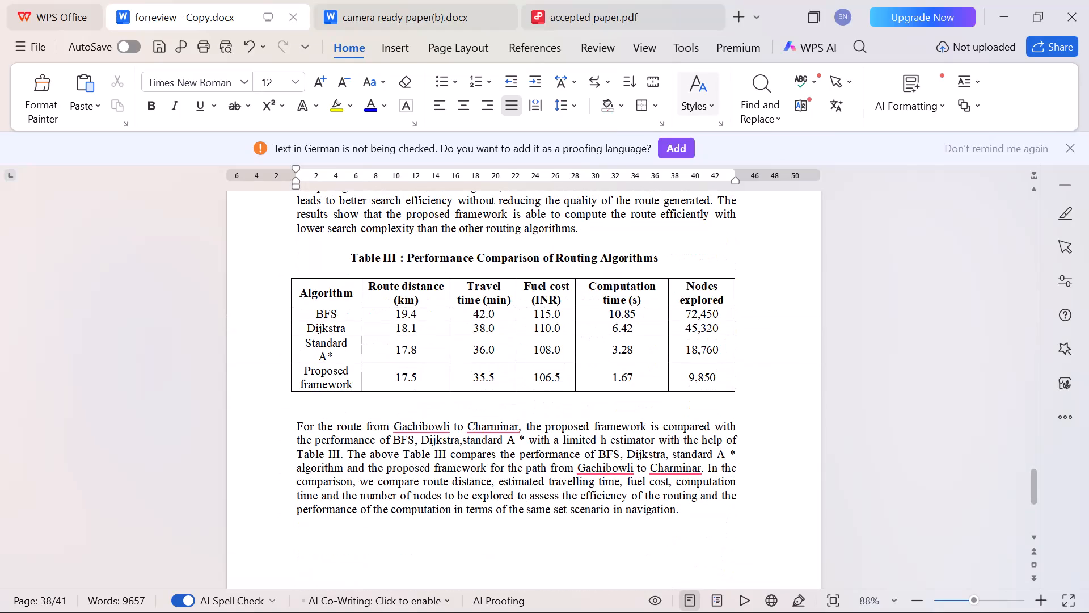
scroll(471, 254, "up", 8)
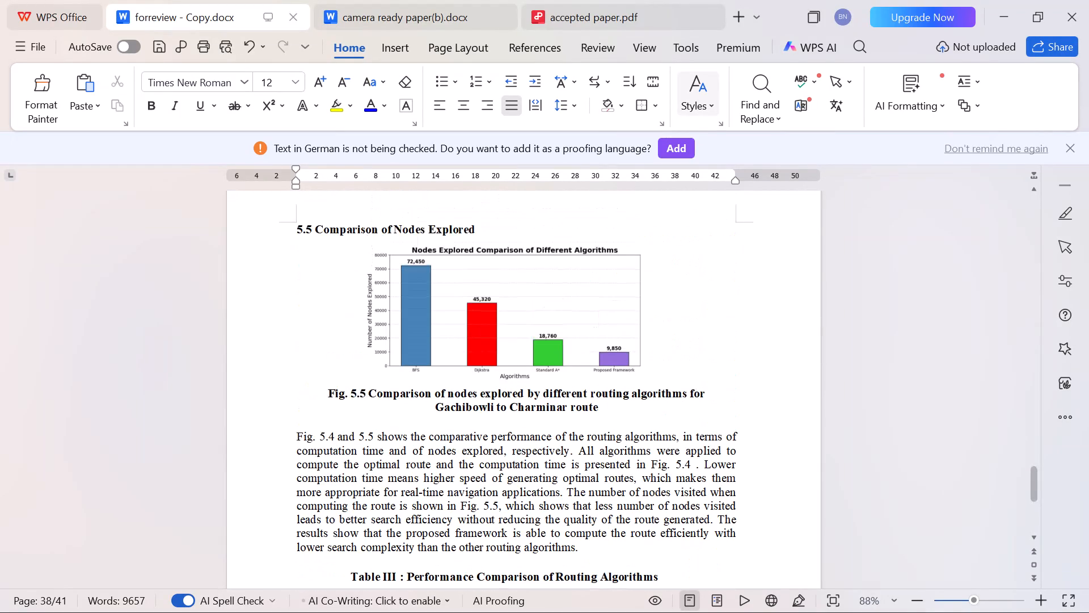
scroll(471, 254, "up", 1)
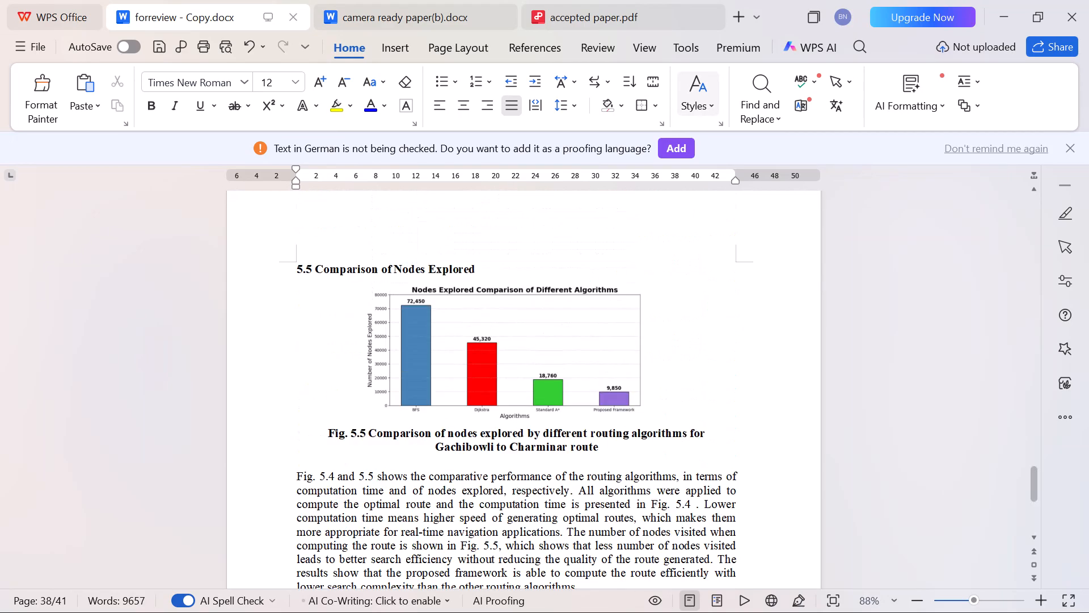
scroll(471, 254, "up", 13)
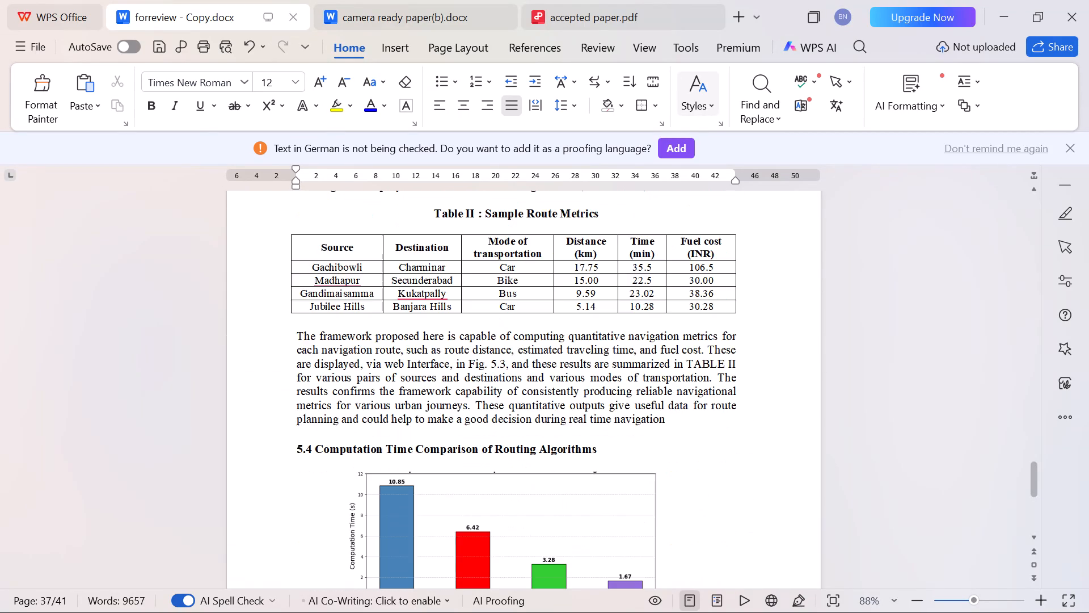
scroll(471, 254, "up", 15)
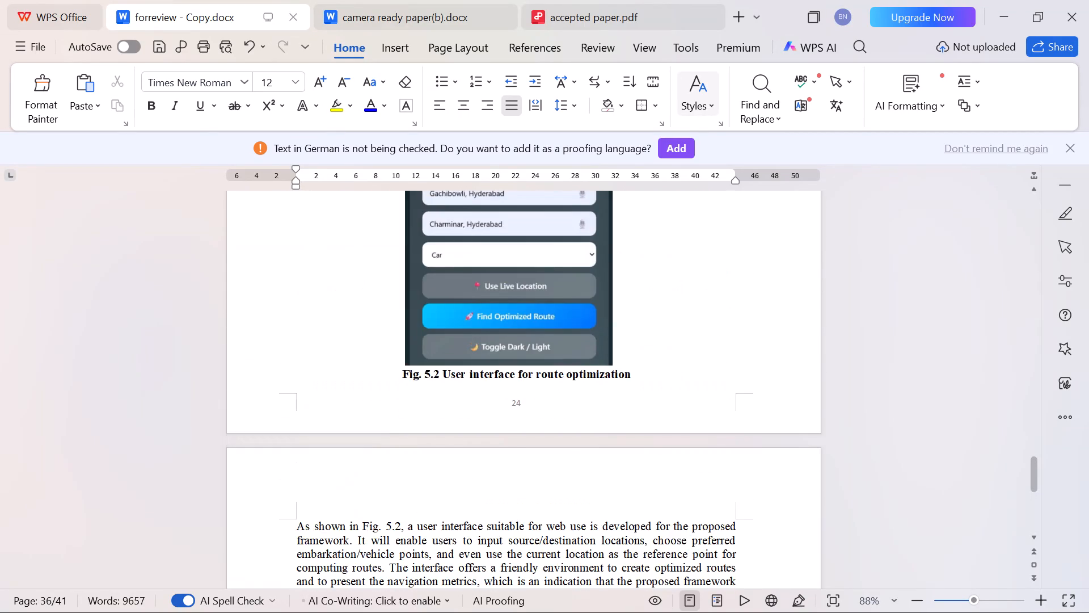
scroll(471, 254, "up", 14)
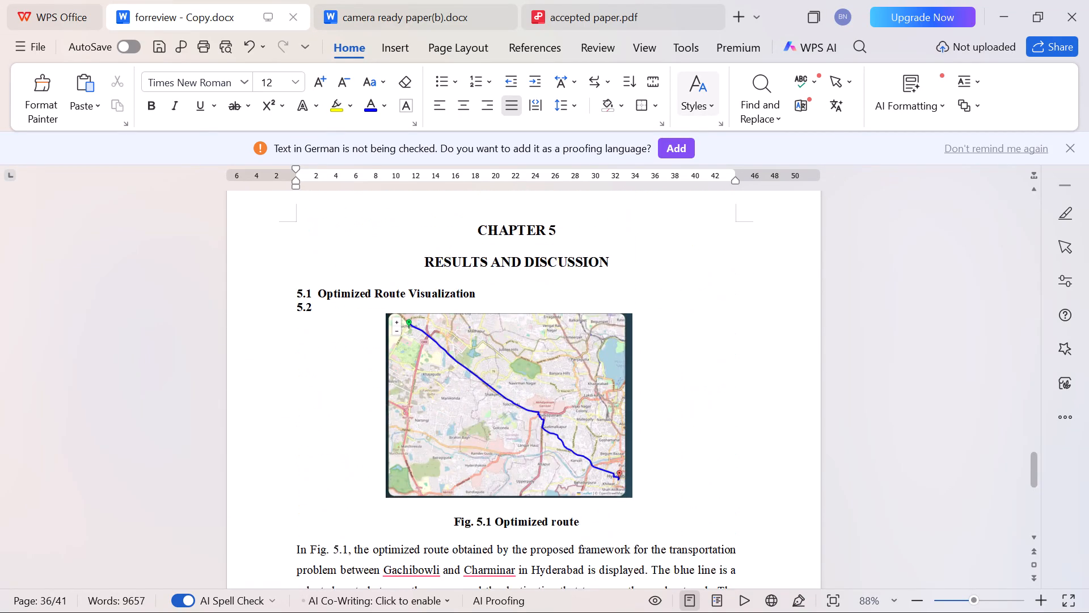
scroll(471, 254, "up", 5)
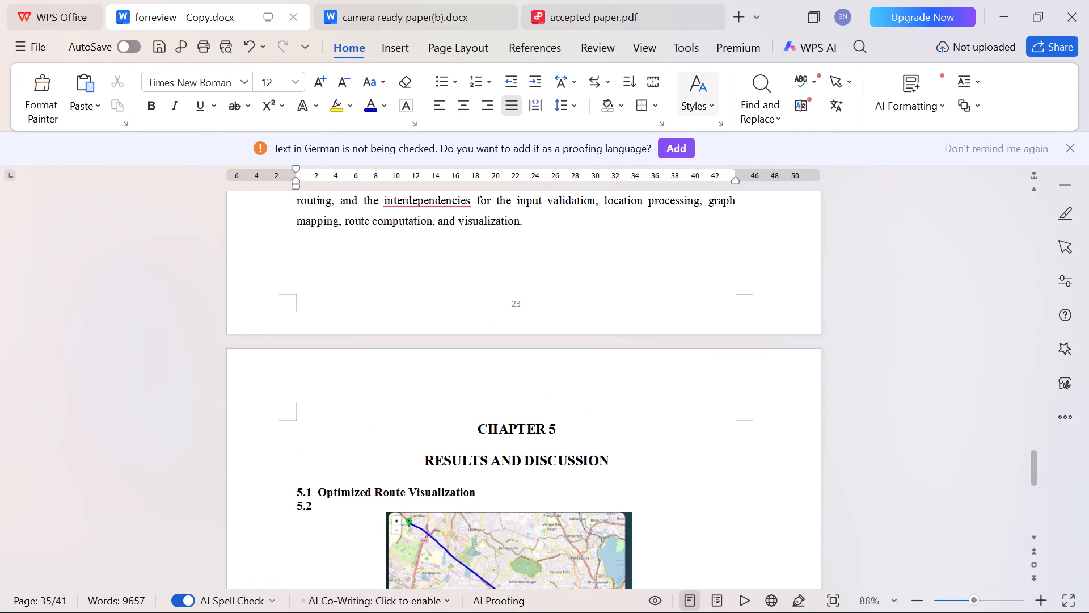
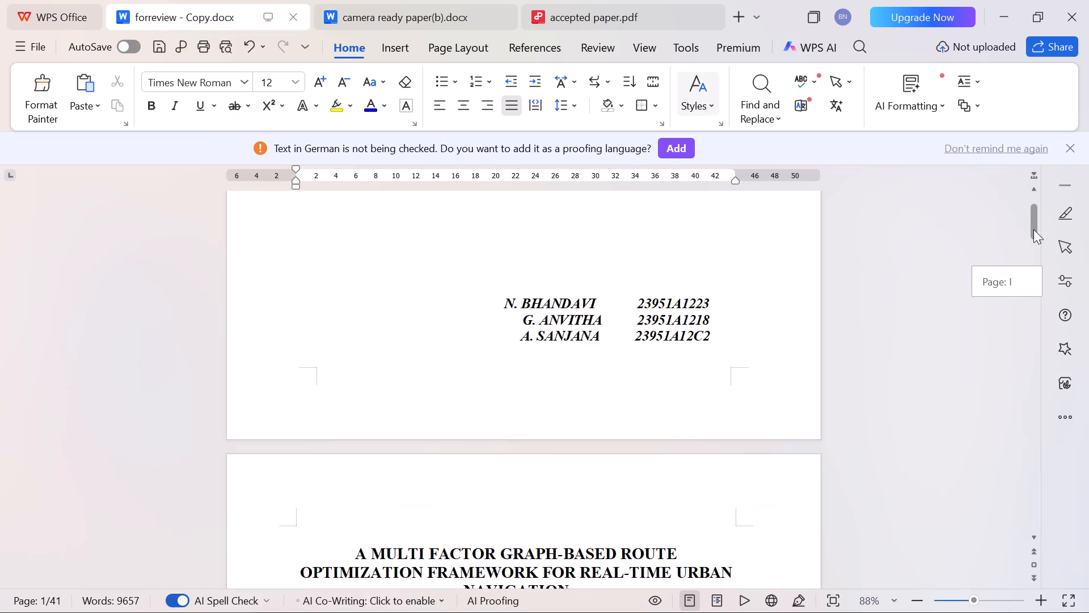
left_click_drag(1033, 229, 1033, 232)
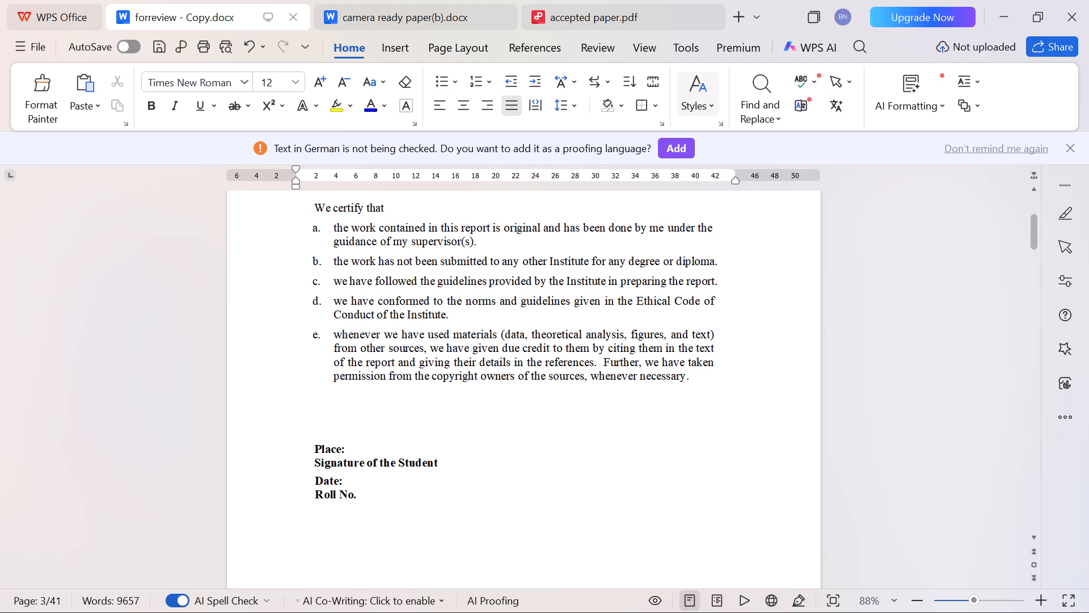
scroll(391, 502, "down", 19)
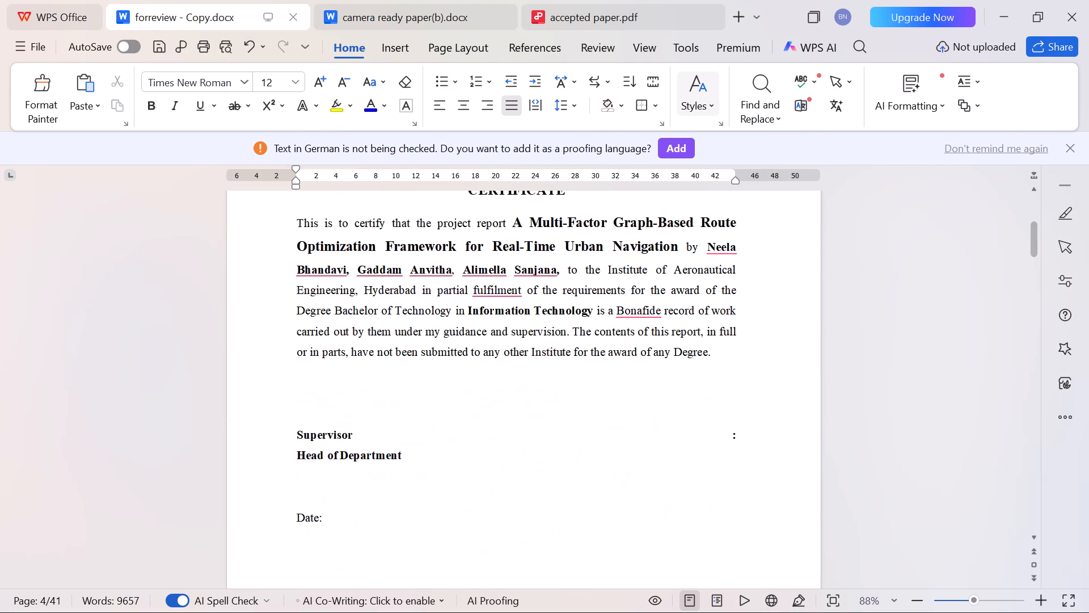
scroll(392, 503, "down", 3)
scroll(392, 503, "up", 2)
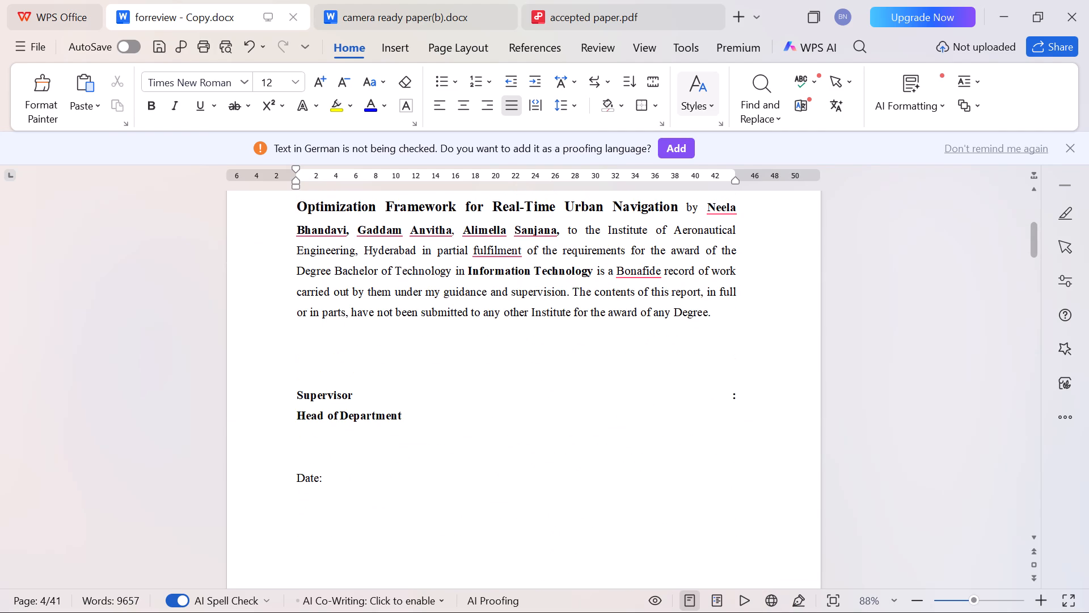
scroll(392, 503, "down", 3)
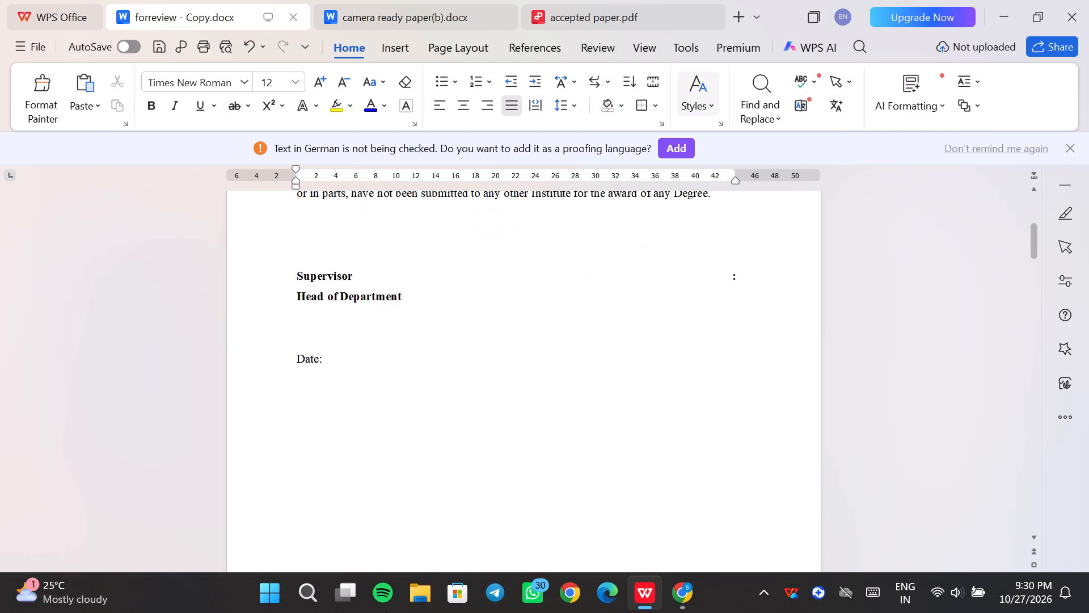
Browse the majorfolder inside AI_Route_major on the Desktop in File Explorer, checking its files, and return to the document.
left_click(412, 588)
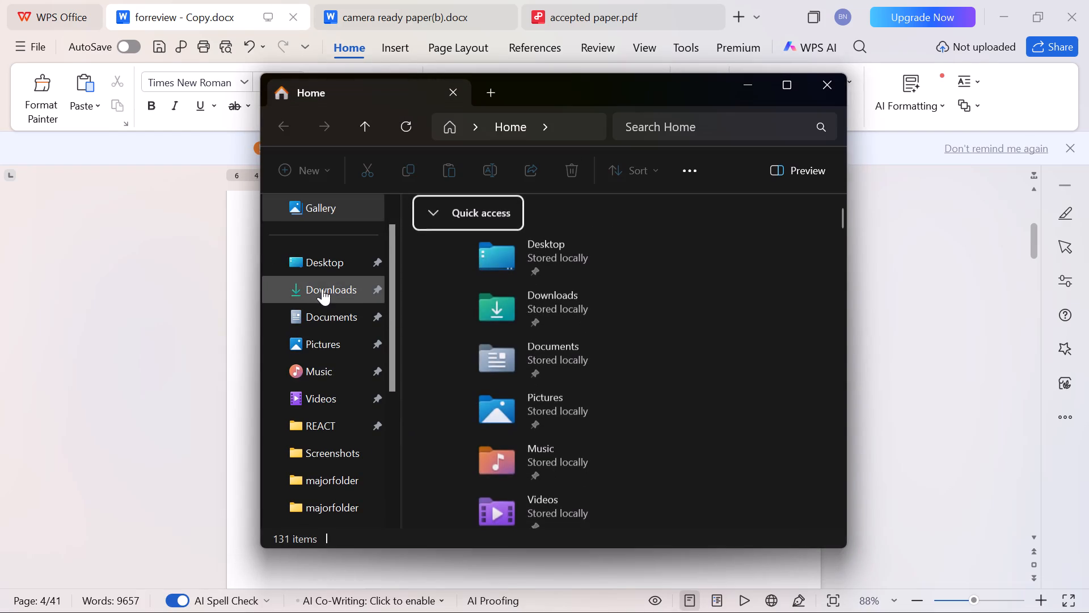
left_click(324, 259)
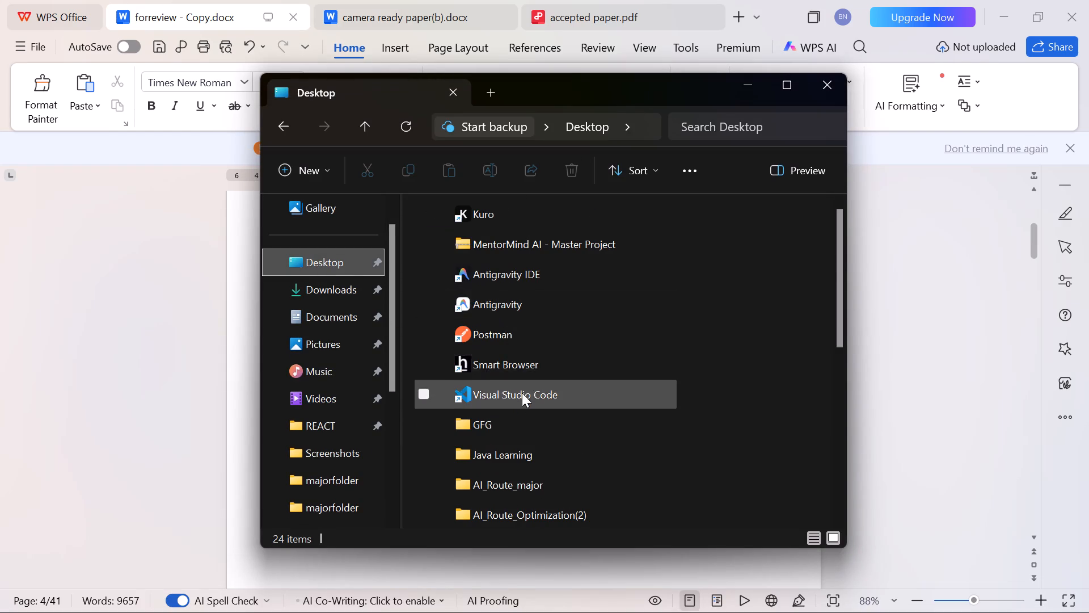
scroll(522, 393, "down", 2)
double_click(519, 337)
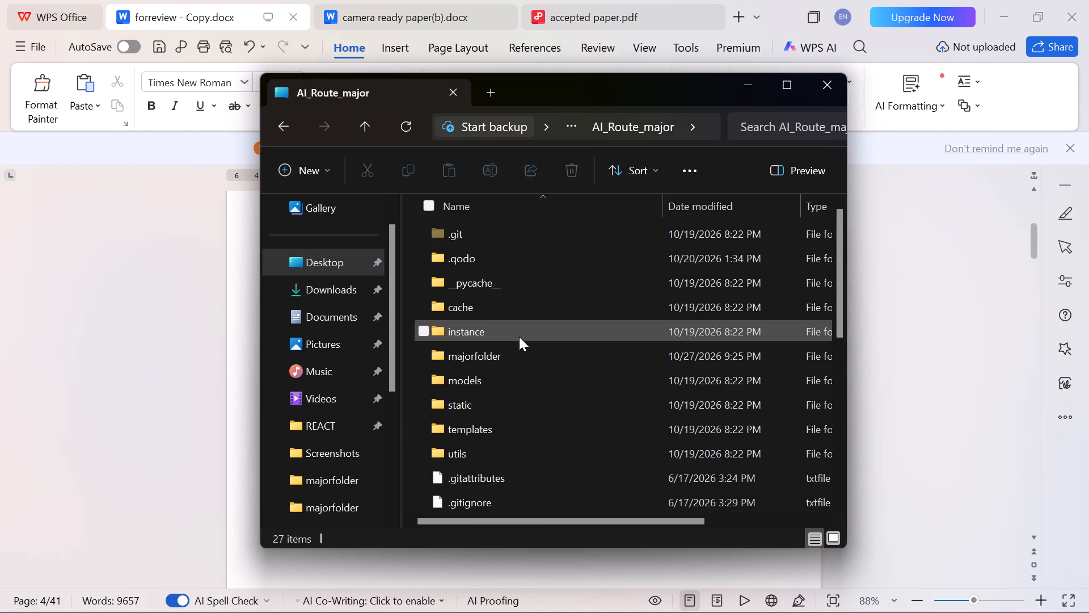
double_click(510, 356)
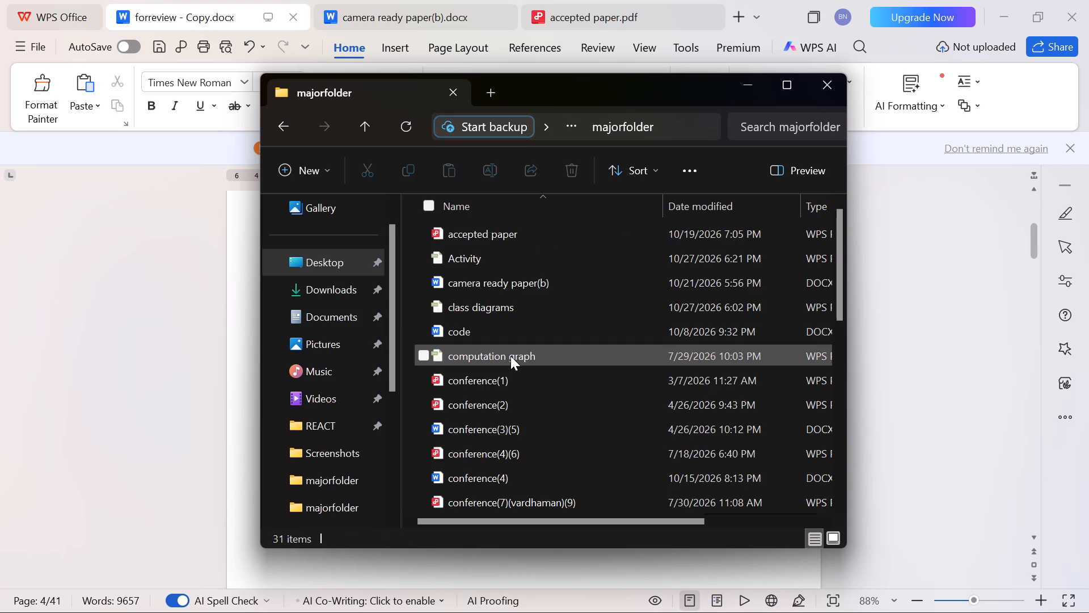
scroll(510, 355, "down", 6)
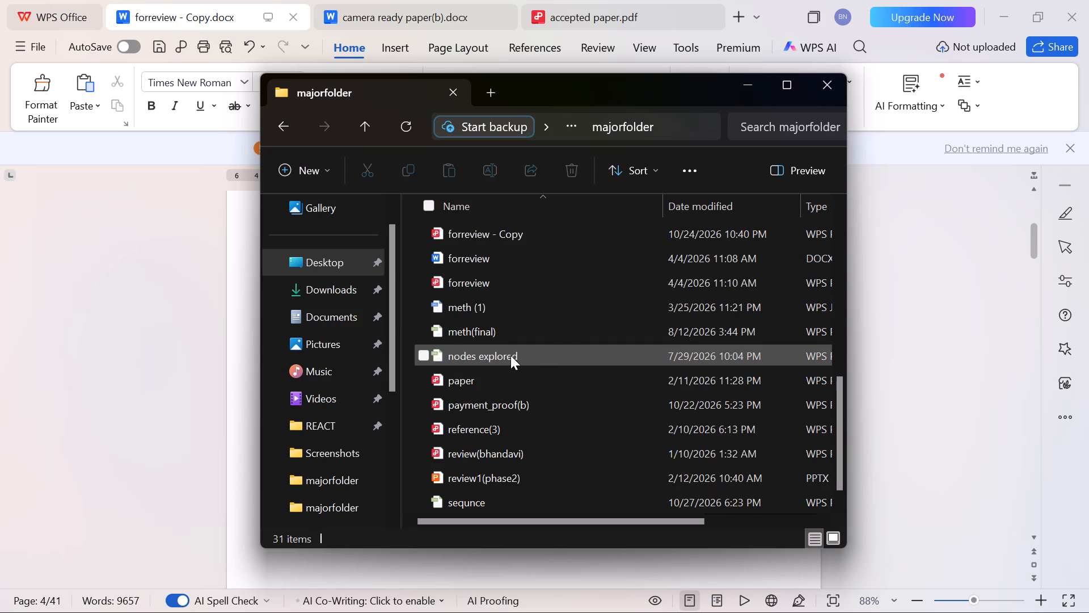
scroll(510, 355, "up", 1)
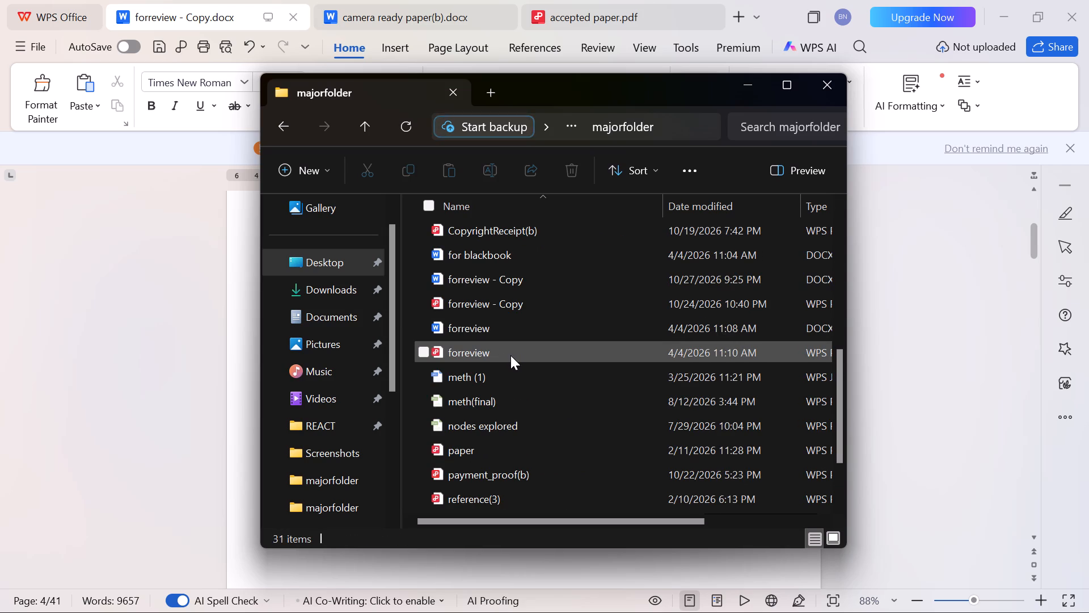
left_click(975, 236)
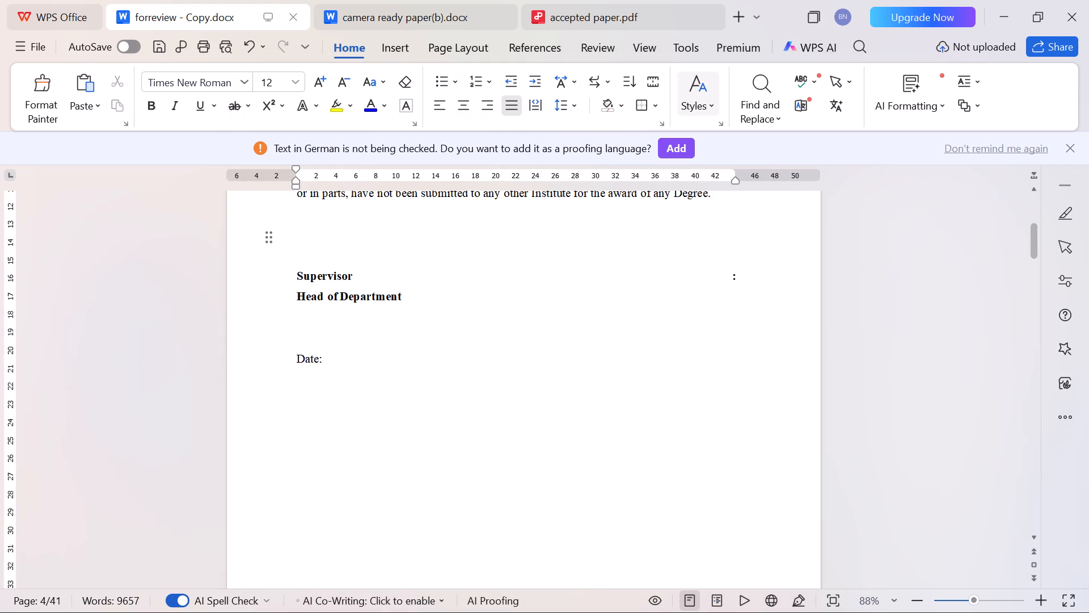
Remove the wide gap before the colon after "Supervisor" on the certificate page so the line reads "Supervisor:".
left_click(402, 276)
key("Delete")
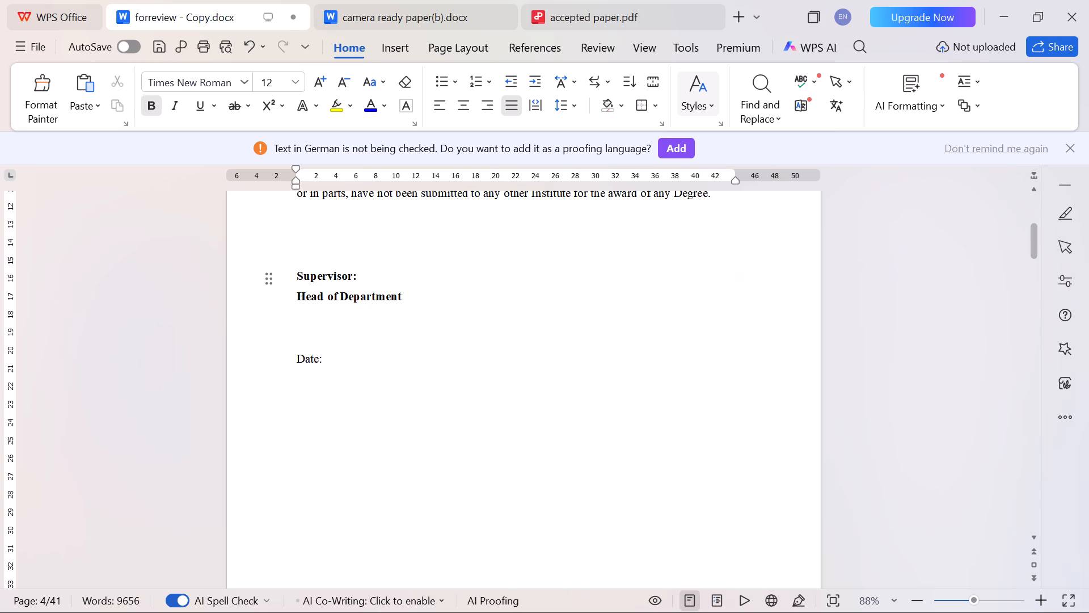
key("Right")
key("Delete")
Move the "Head of Department" text up onto the "Supervisor:" line, spaced well apart from it.
left_click_drag(297, 299, 403, 295)
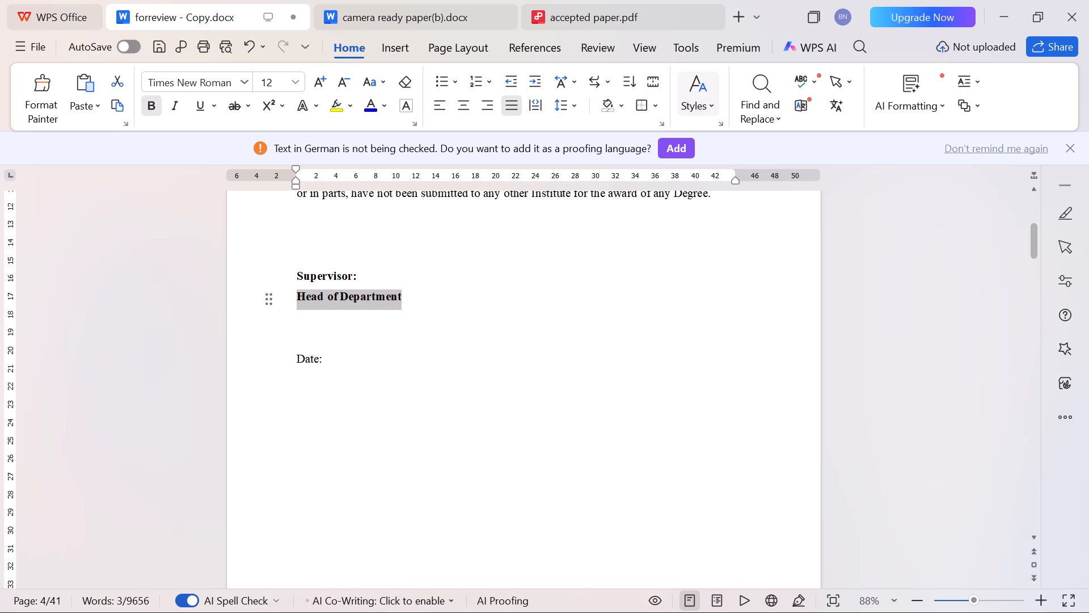
left_click_drag(403, 295, 400, 295)
key("ctrl+x")
left_click(386, 274)
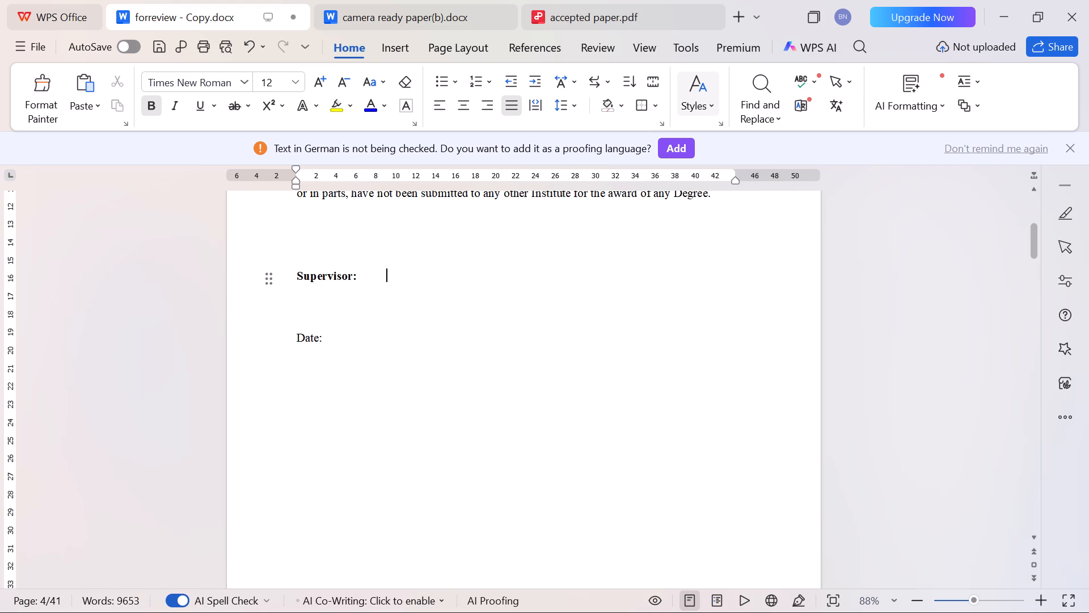
key("space")
key("space")
key("ctrl+v")
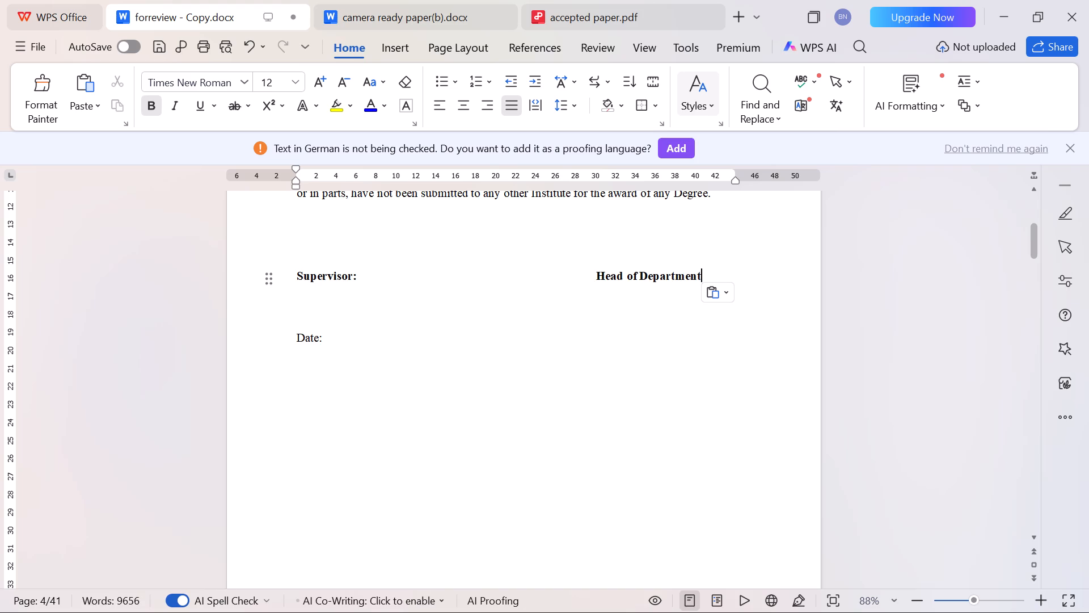
Shift "Head of Department" with added spaces toward the page's right margin, keeping it on one line with "Supervisor:".
scroll(386, 274, "up", 2)
key("Left")
key("Left")
key("Left")
key("Left")
key("Left")
key("Left")
key("Left")
key("Left")
key("Left")
key("Left")
key("Left")
key("Left")
key("Left")
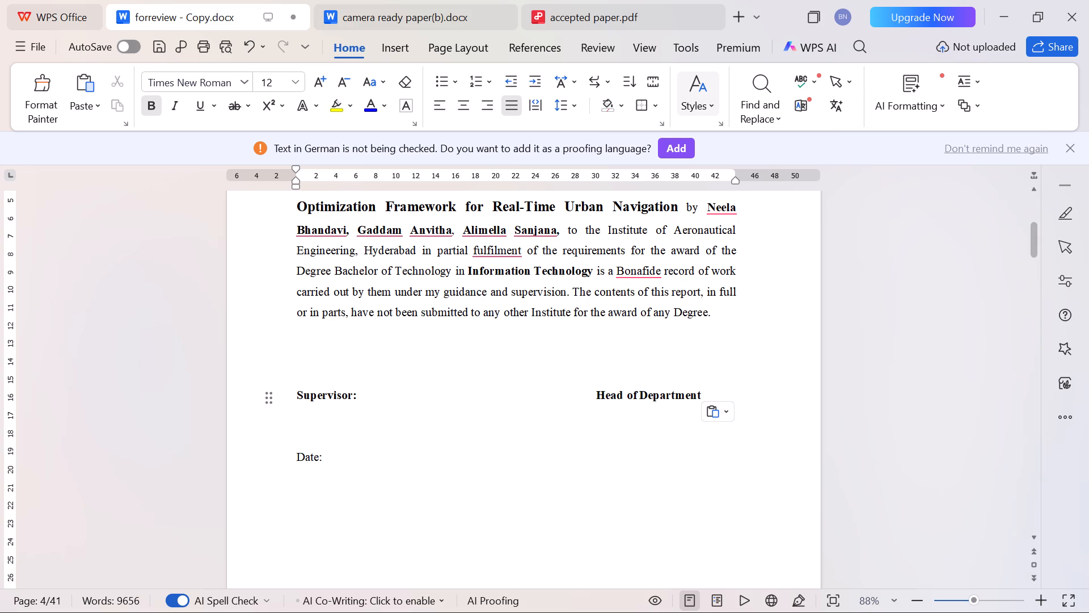
key("Left")
key("Left")
key("Left")
key("Left")
key("Left")
key("Left")
key("Left")
key("Left")
key("Left")
key("Left")
key("Right")
key("space")
key("space")
key("space")
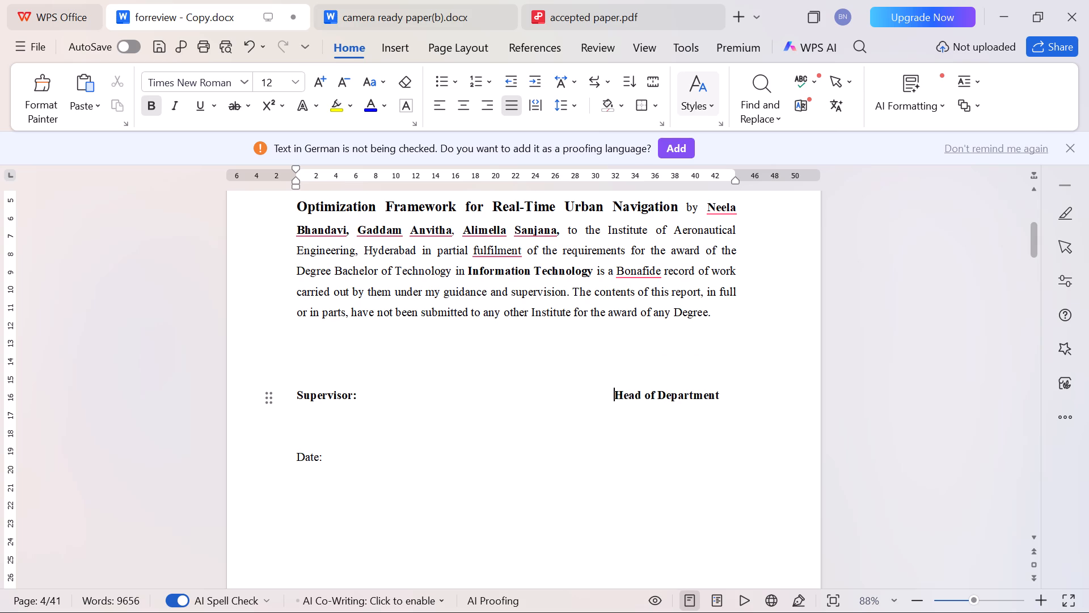
key("space")
key("space")
key("space")
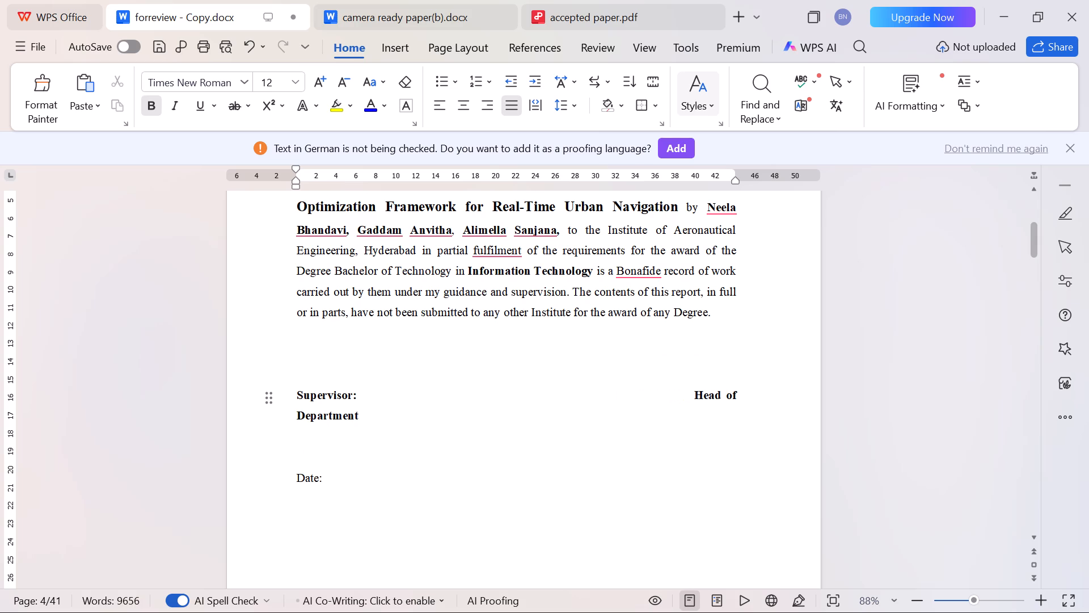
key("ctrl+z")
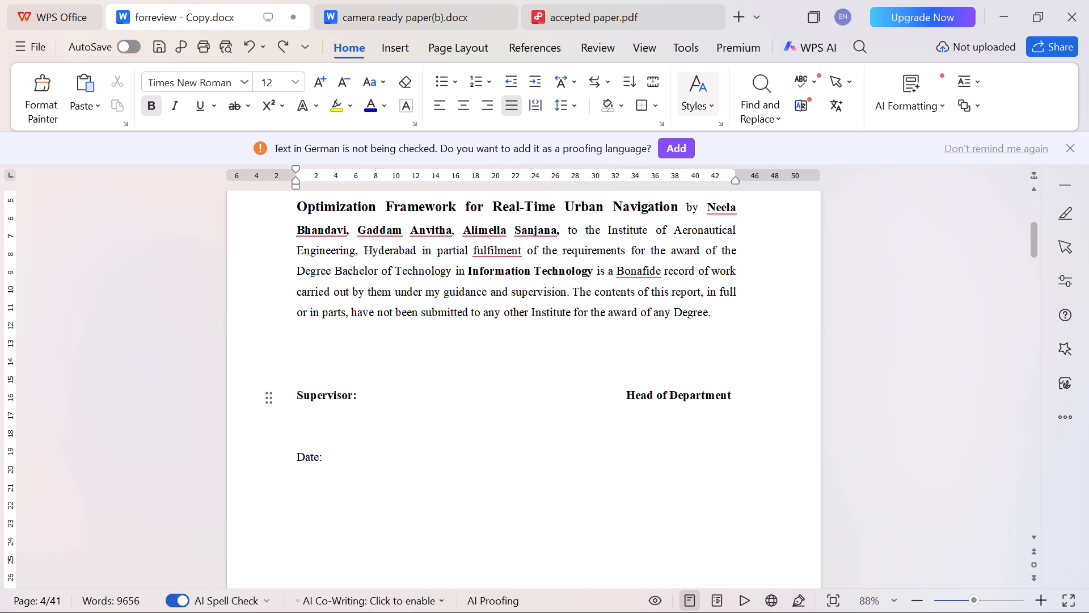
On the declaration page, move the "Signature of the Student" text up onto the "Place:" line, spaced well apart from it.
scroll(383, 299, "up", 11)
scroll(383, 299, "up", 10)
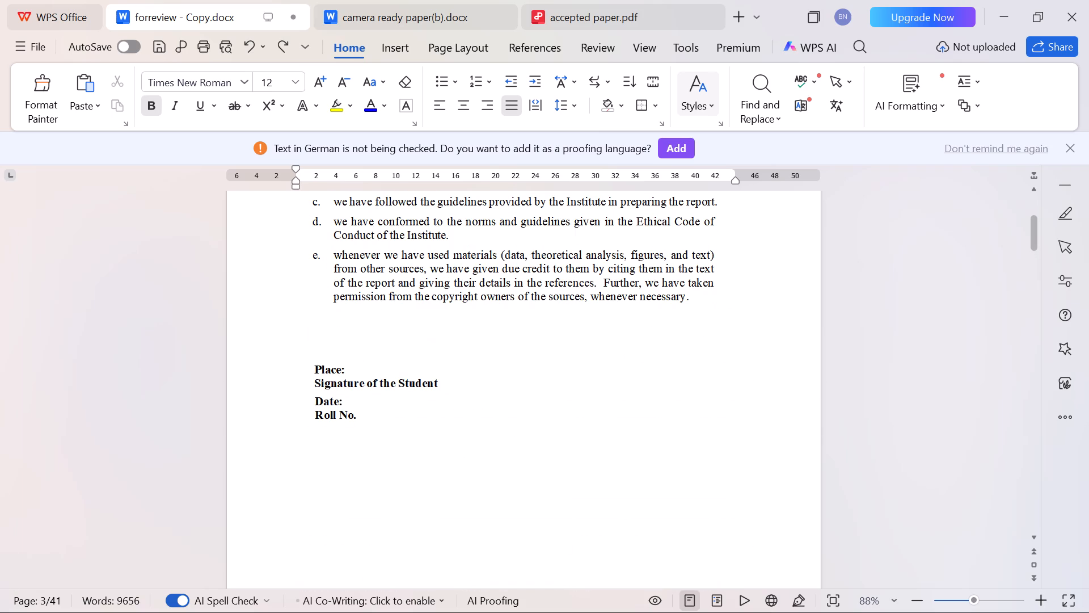
left_click_drag(313, 381, 439, 385)
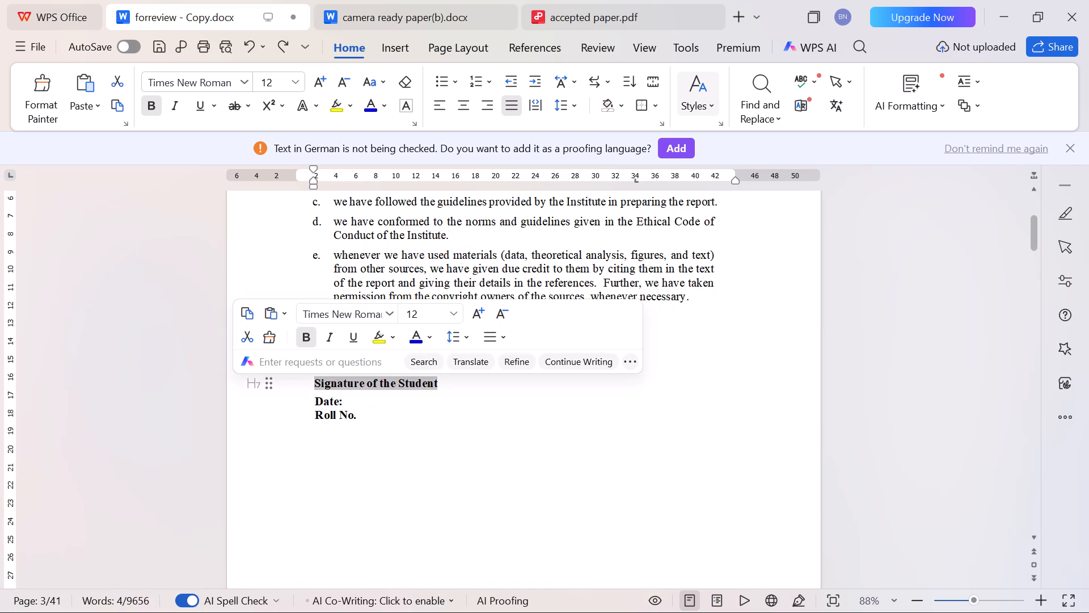
key("ctrl+x")
left_click(440, 374)
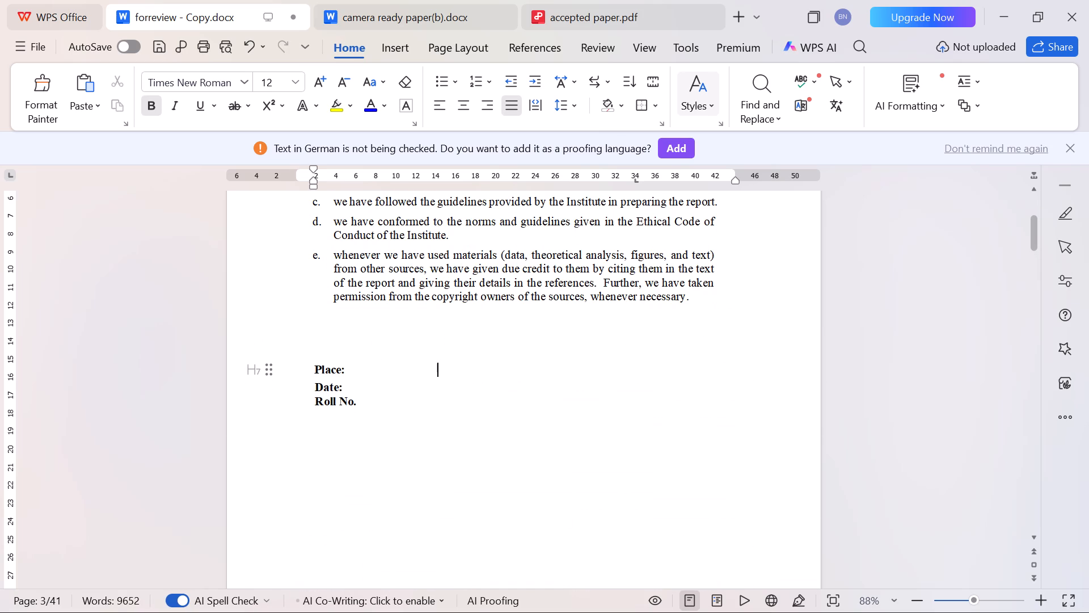
key("space")
key("space")
key("space")
key("space")
key("space")
key("space")
key("space")
key("space")
key("space")
key("space")
key("space")
key("space")
key("space")
key("space")
key("space")
key("space")
key("space")
key("space")
key("space")
key("space")
key("space")
key("ctrl+v")
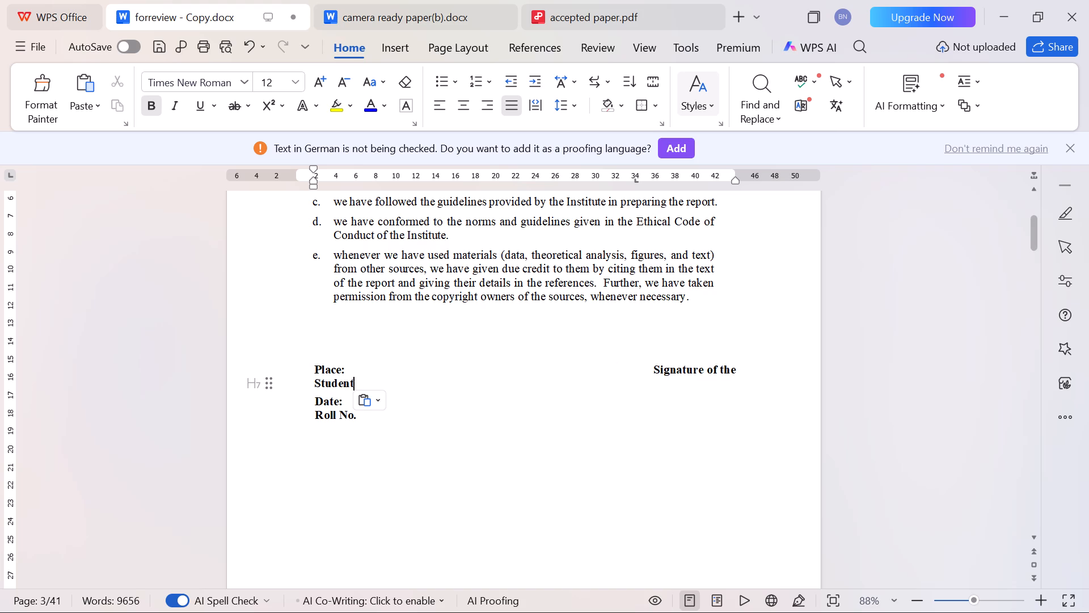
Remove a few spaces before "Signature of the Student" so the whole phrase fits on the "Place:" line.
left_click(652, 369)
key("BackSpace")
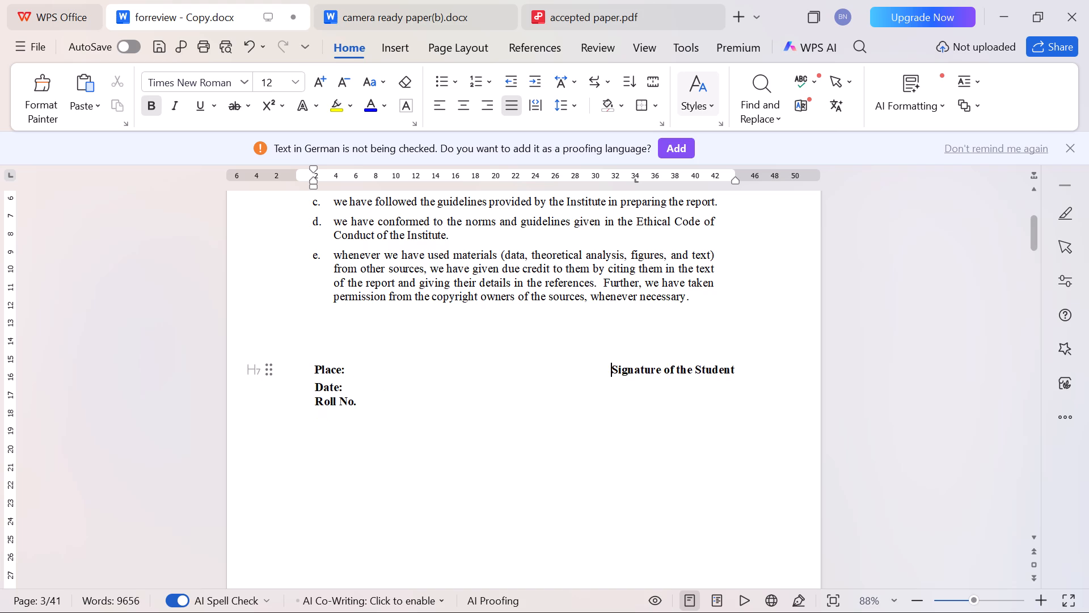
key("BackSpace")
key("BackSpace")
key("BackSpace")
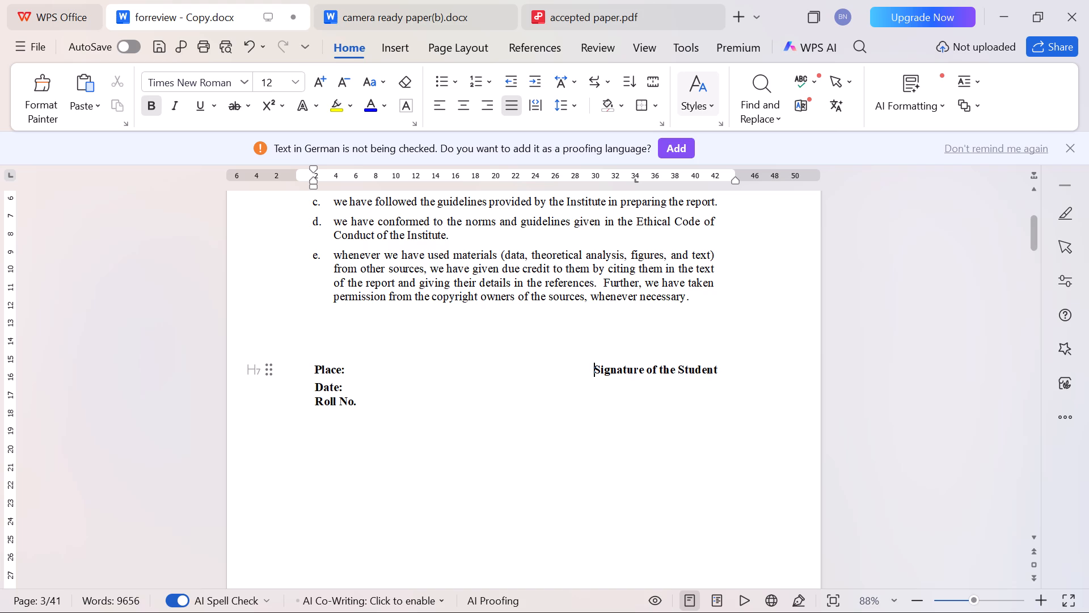
Move the "Roll No." text up onto the "Date:" line, placing it beneath "Signature of the Student".
left_click_drag(315, 404, 354, 402)
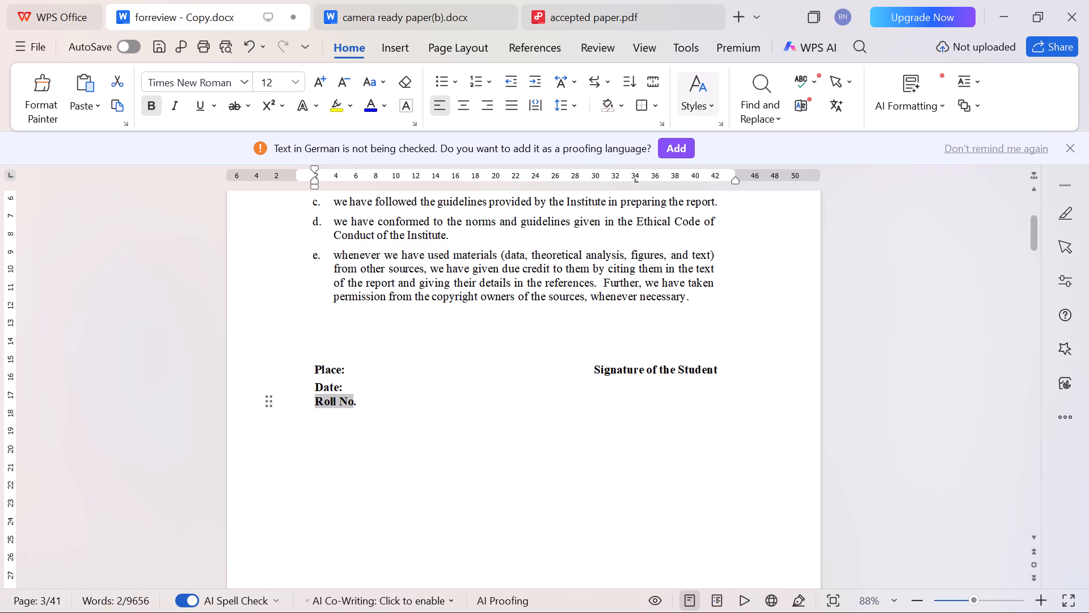
left_click_drag(354, 402, 357, 403)
key("ctrl+x")
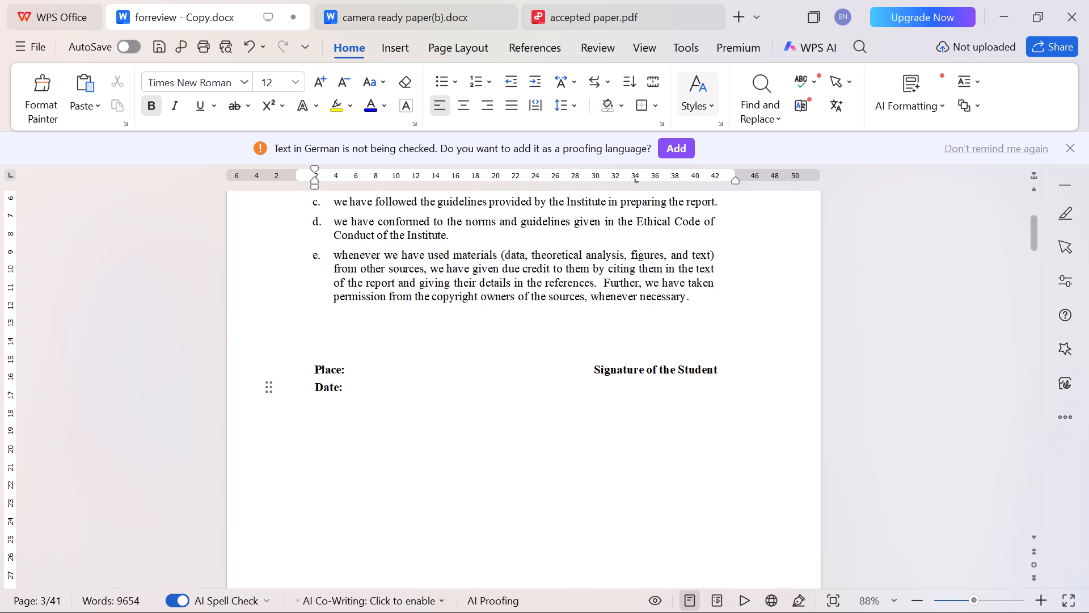
left_click(602, 391)
key("Left")
key("Left")
key("ctrl+v")
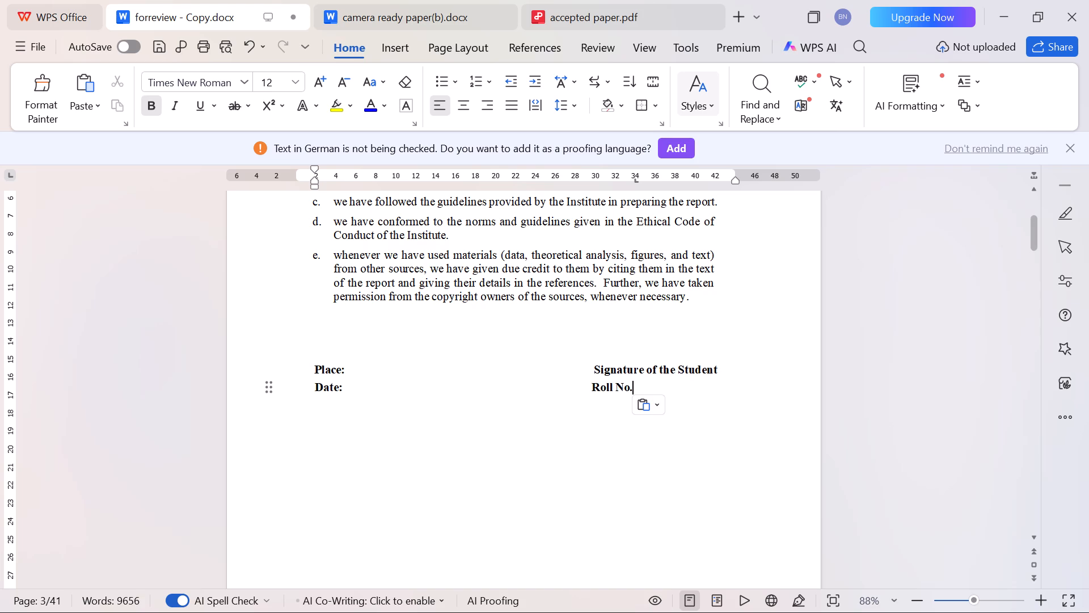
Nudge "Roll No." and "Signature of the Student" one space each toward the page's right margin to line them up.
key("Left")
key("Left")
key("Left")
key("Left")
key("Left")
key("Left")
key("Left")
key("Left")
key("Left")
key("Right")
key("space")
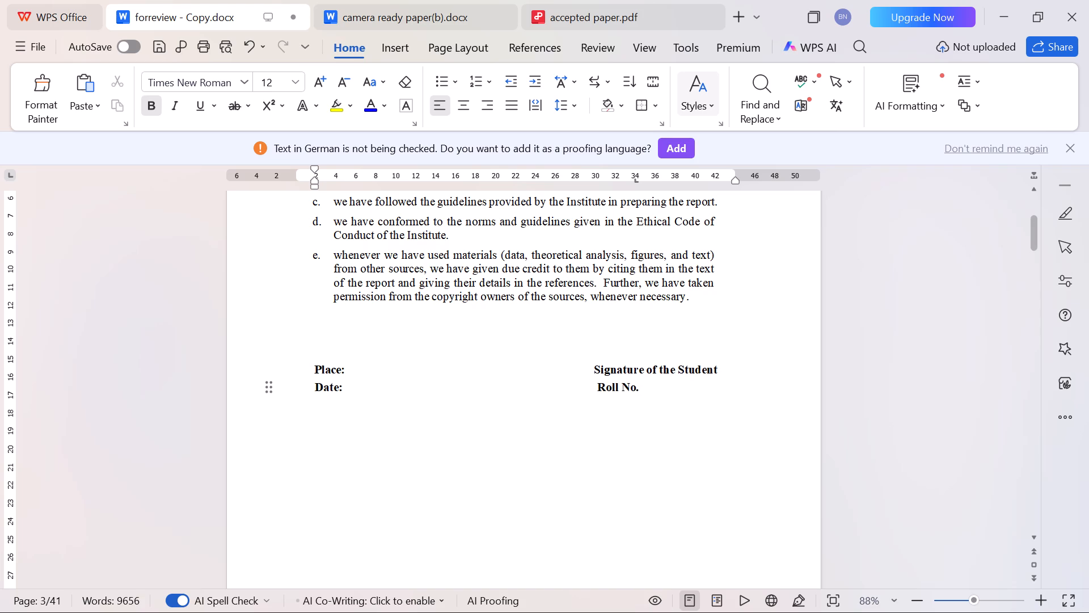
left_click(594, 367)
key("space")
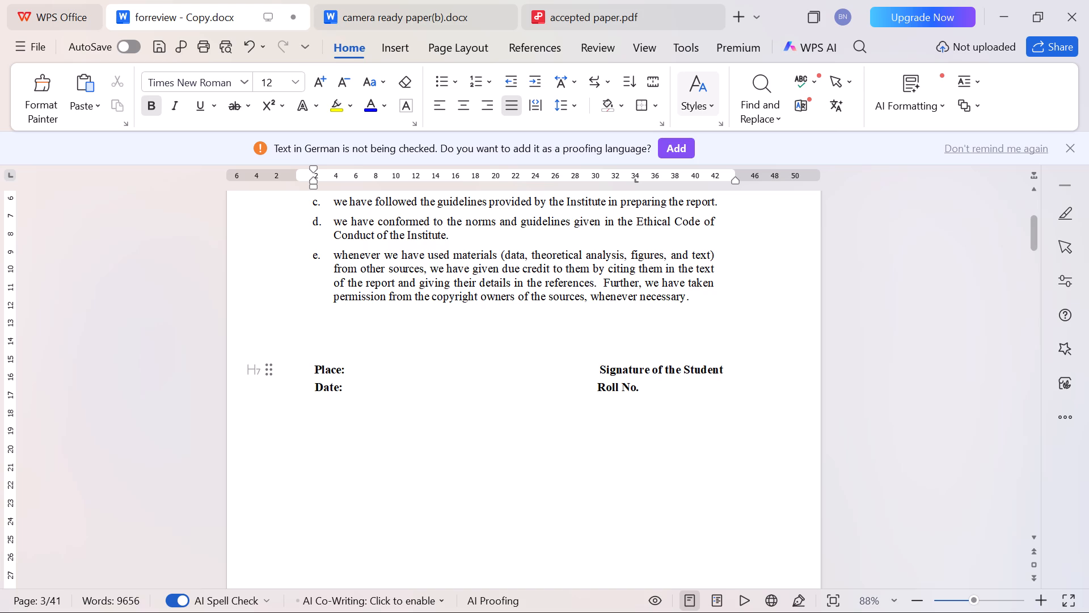
Delete the whole gap between "Place" and "Signature of the Student".
key("ctrl+BackSpace")
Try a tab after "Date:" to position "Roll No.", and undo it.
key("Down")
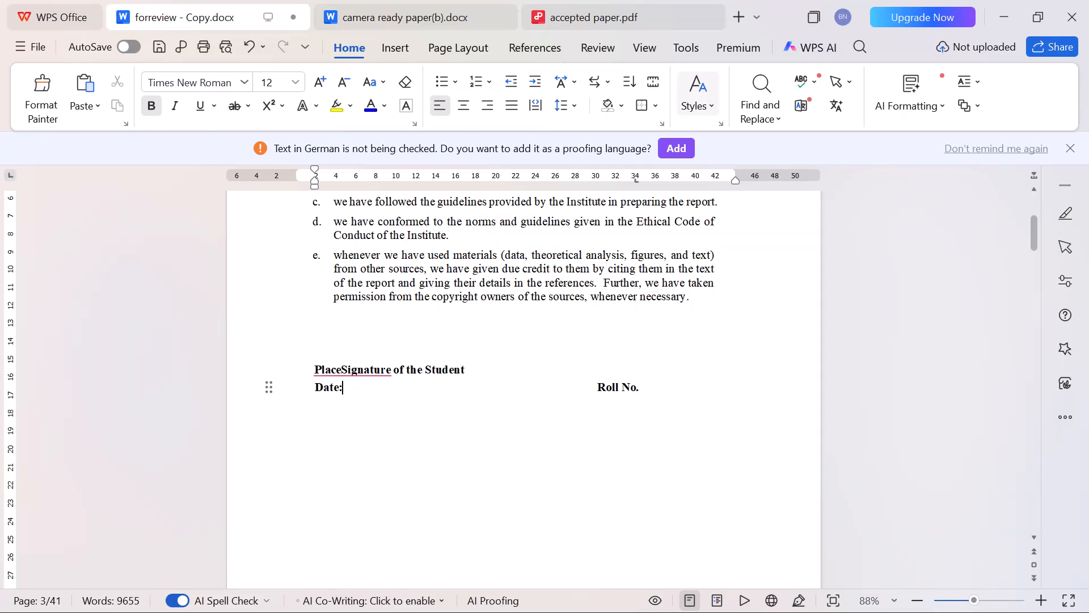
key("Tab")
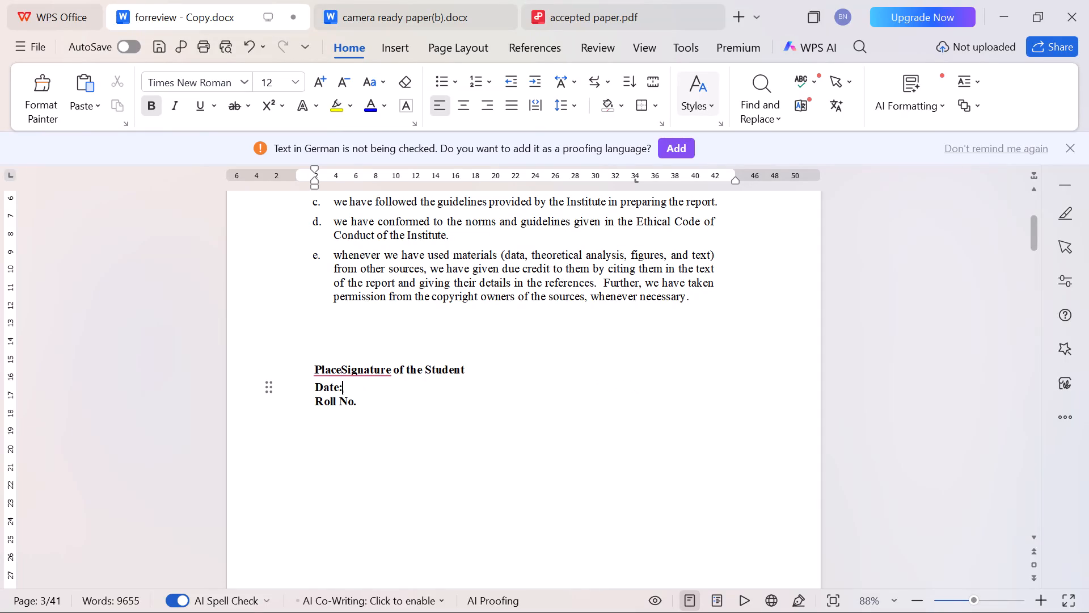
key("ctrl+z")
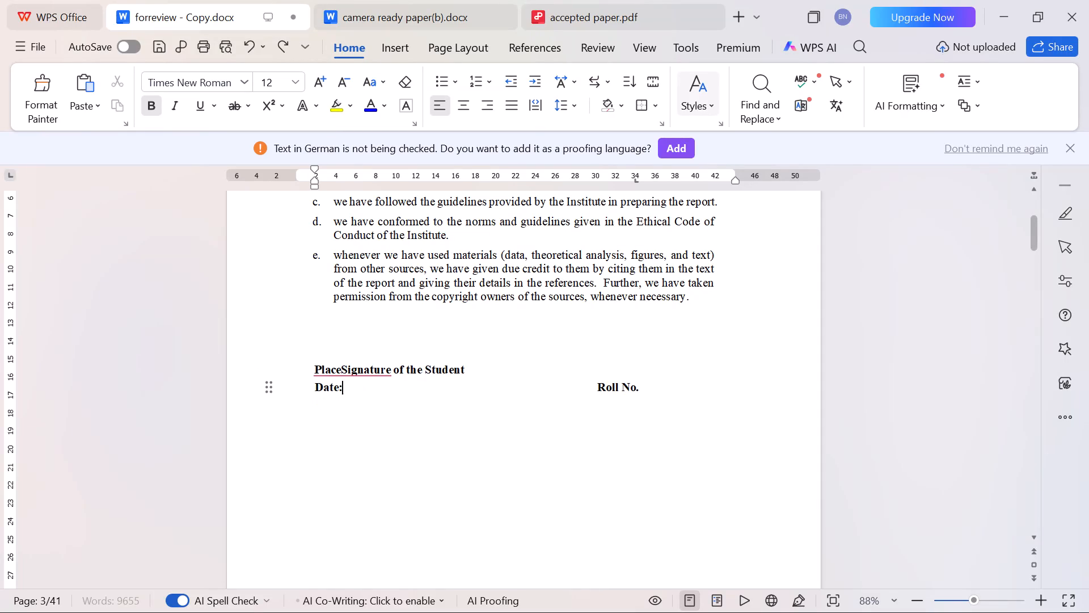
Delete the whole gap between "Date" and "Roll No." on the line below.
key("Right")
key("Right")
key("Right")
key("Right")
key("Right")
key("Right")
key("Right")
key("Right")
key("Right")
key("Right")
key("Right")
key("Right")
key("Right")
key("Right")
key("Right")
key("Right")
key("Right")
key("Right")
key("Right")
key("Right")
key("Right")
key("Right")
key("Right")
key("Right")
key("Right")
key("Right")
key("Right")
key("Right")
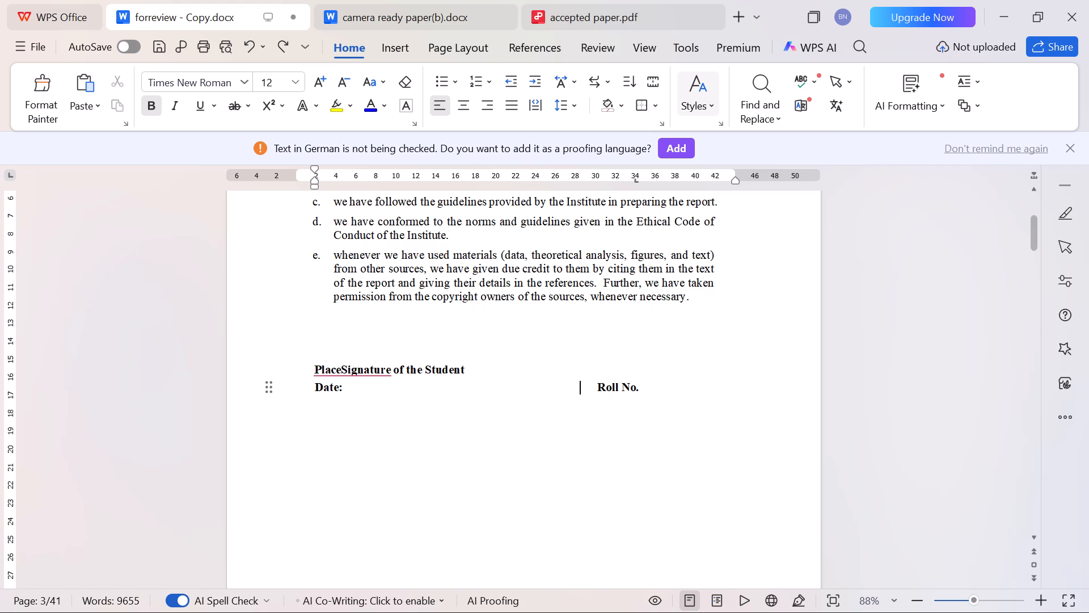
key("Right")
key("Right")
key("Right")
key("ctrl+BackSpace")
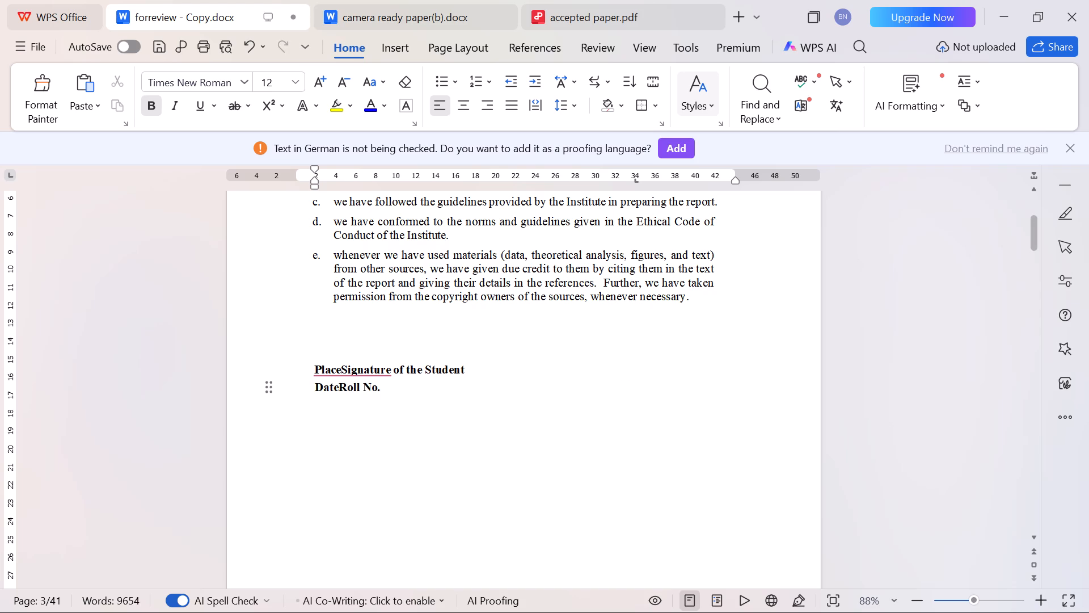
Restore the colon and a following space after "Place", before "Signature of the Student".
left_click(341, 373)
type(":")
key("space")
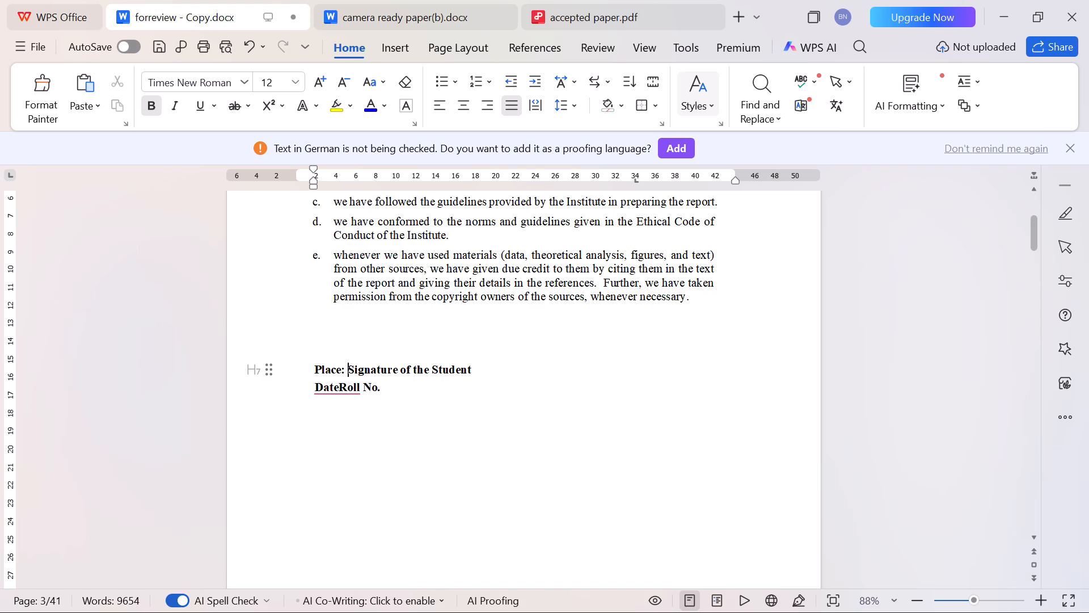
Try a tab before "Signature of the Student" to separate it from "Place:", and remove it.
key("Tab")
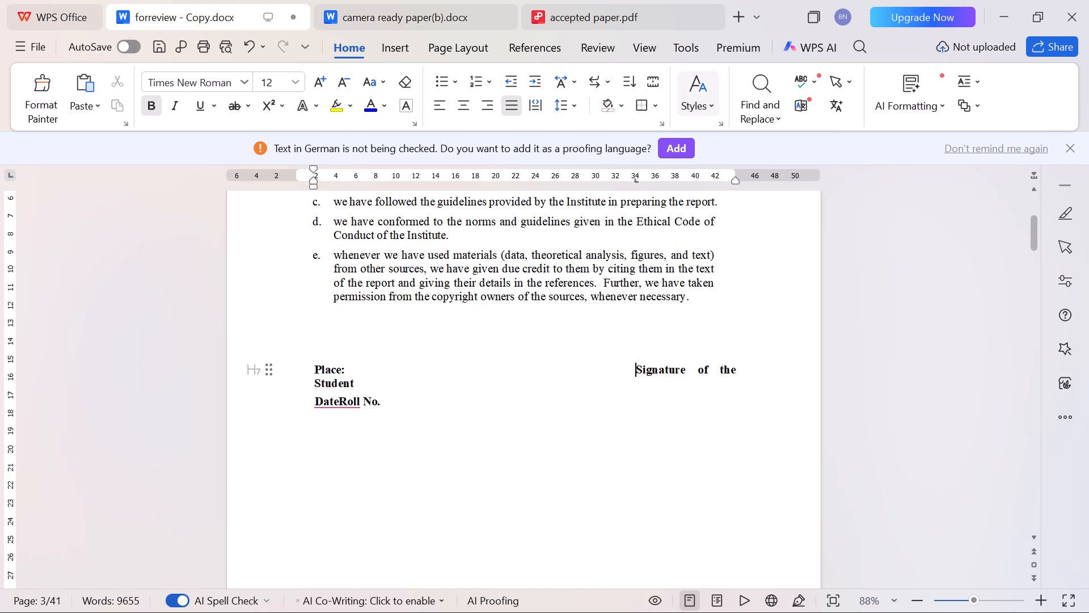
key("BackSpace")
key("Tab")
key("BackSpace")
Shift "Signature of the Student" with added spaces toward the page's right margin, keeping it on one line with "Place:".
key("space")
key("space")
key("space")
key("space")
key("space")
key("space")
key("space")
key("space")
key("space")
key("space")
key("space")
key("space")
key("space")
key("space")
key("space")
key("space")
key("space")
key("space")
key("space")
key("space")
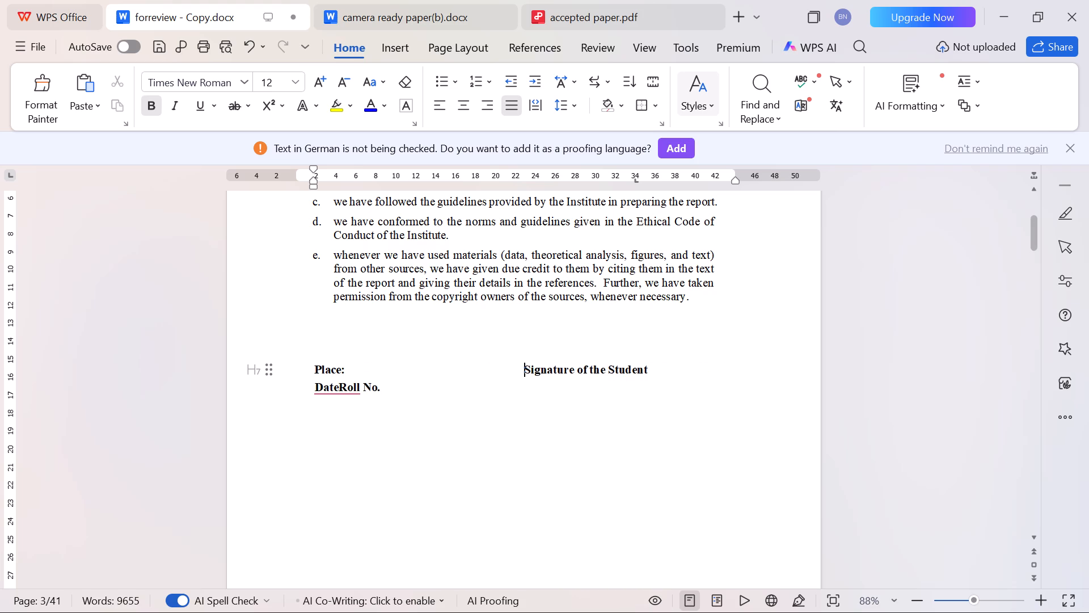
key("space")
key("space")
key("space")
key("space")
key("space")
key("space")
key("space")
key("space")
key("space")
key("space")
key("space")
key("space")
key("space")
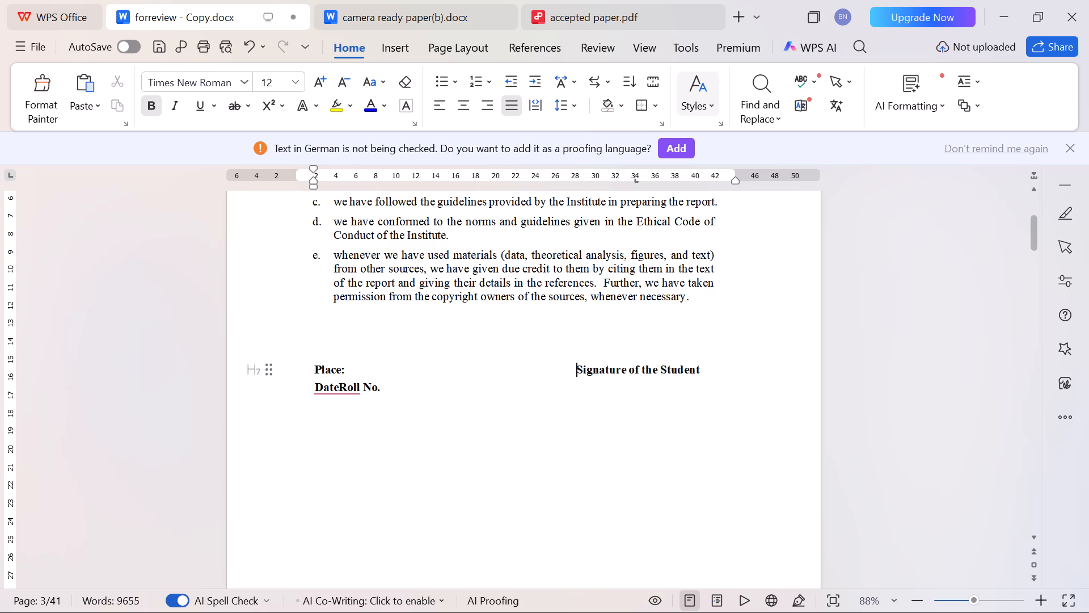
key("space")
Insert spaces between "Date" and "Roll No." to align "Roll No." beneath "Signature of the Student".
key("Down")
key("Left")
key("Left")
key("Left")
key("Left")
key("Left")
key("Left")
key("Left")
key("Left")
key("Left")
key("Left")
key("Left")
key("Left")
key("Left")
key("Left")
key("Left")
key("Left")
key("Left")
key("Left")
key("Left")
key("Left")
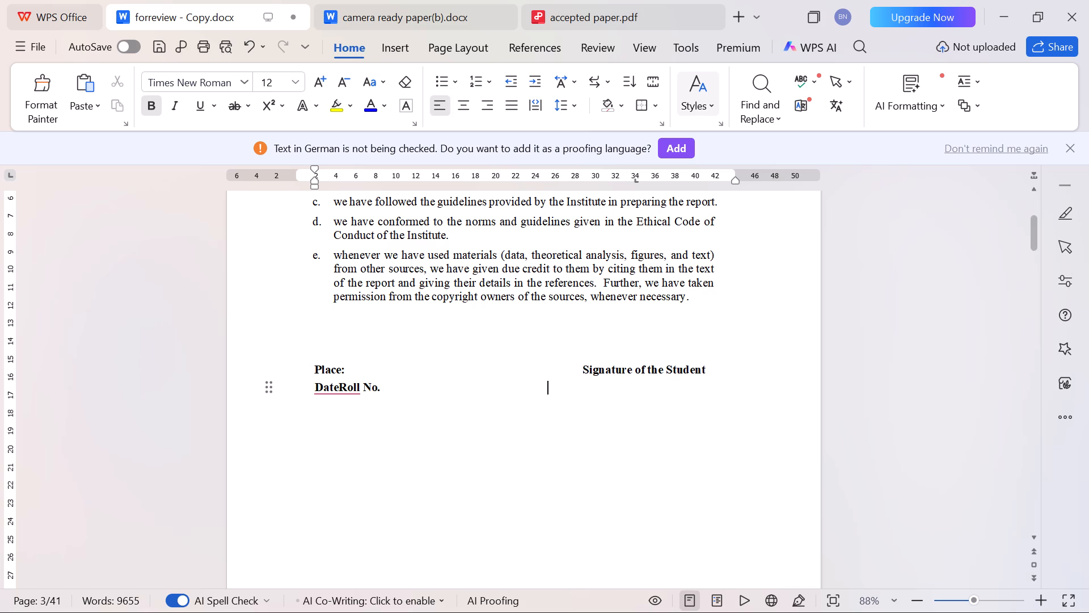
key("Left")
key("Left")
key("Left")
key("Left")
key("Left")
key("Left")
key("Left")
key("Left")
key("Right")
key("space")
key("space")
key("space")
key("space")
key("space")
key("space")
key("space")
key("space")
key("space")
key("space")
key("space")
key("space")
key("space")
key("space")
key("space")
key("space")
key("space")
key("space")
key("space")
key("space")
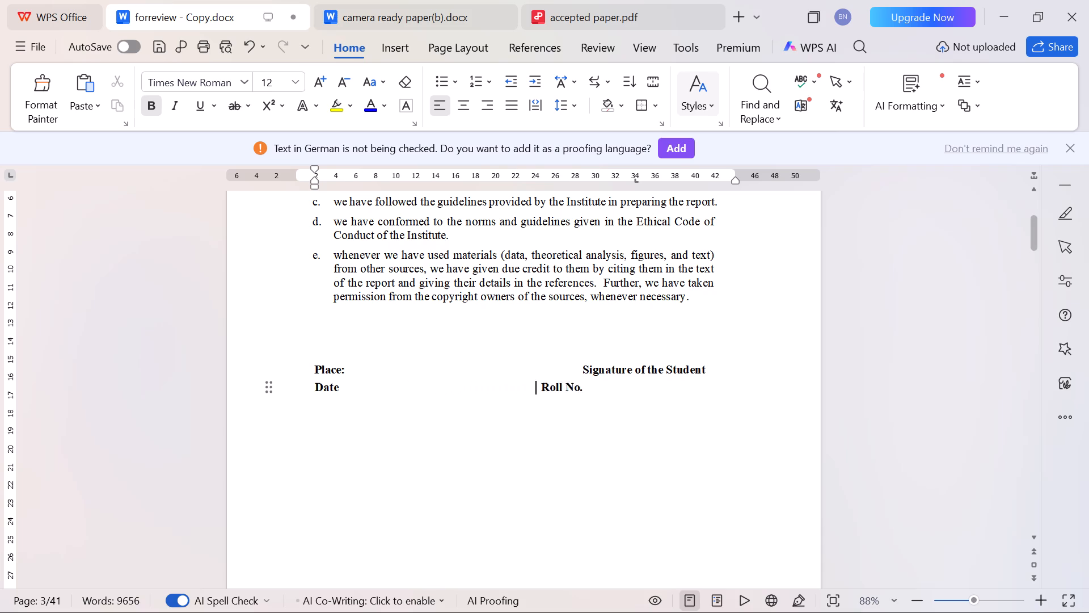
key("space")
key("space")
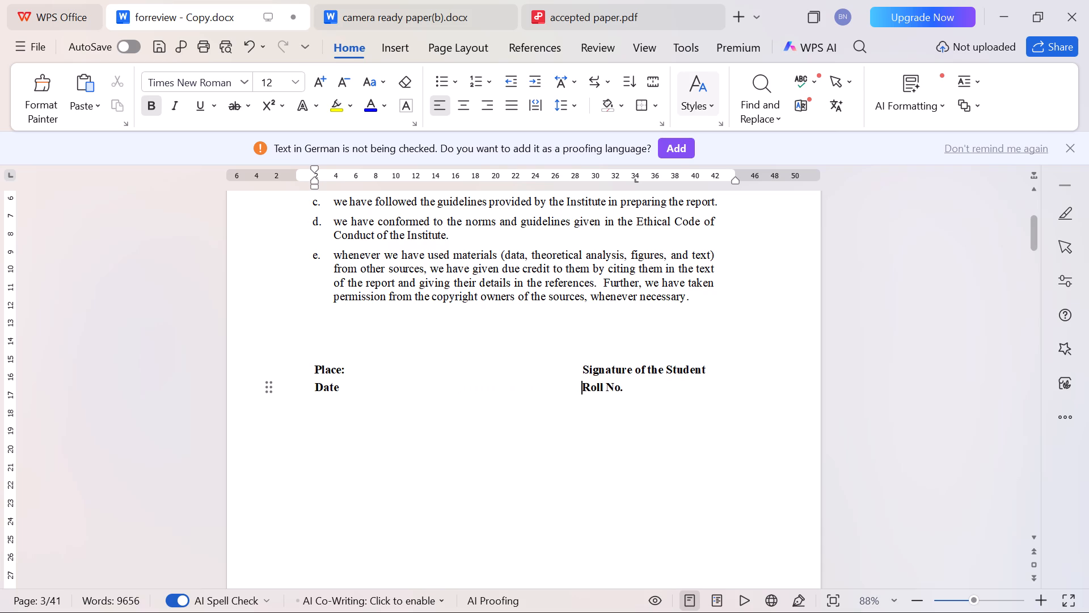
Nudge "Signature of the Student" and "Roll No." two more spaces toward the right margin, keeping their starts aligned.
key("Up")
key("space")
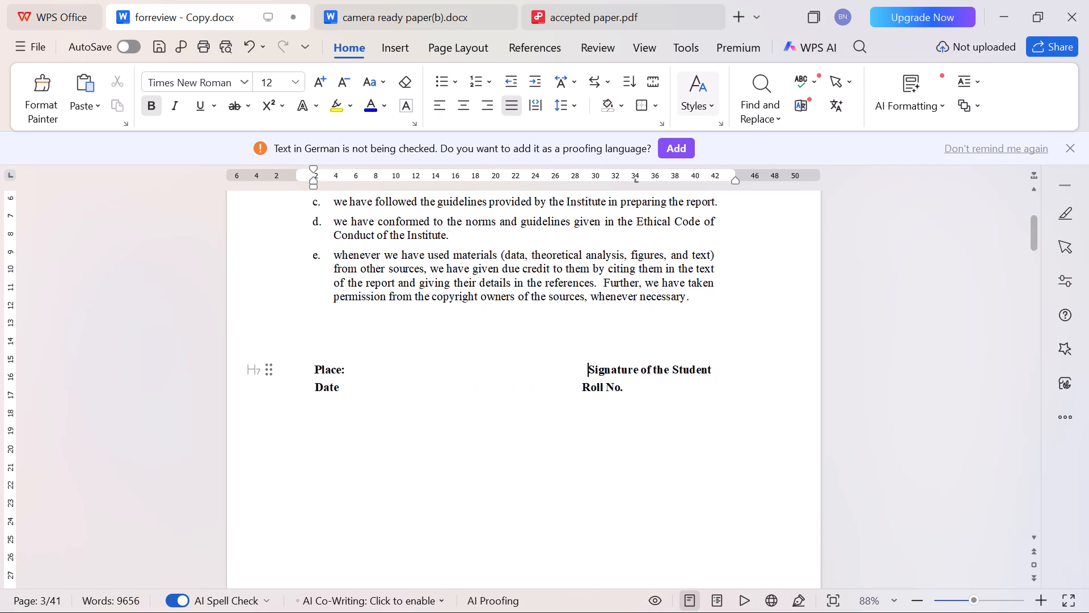
key("Down")
key("Left")
key("space")
key("Up")
key("space")
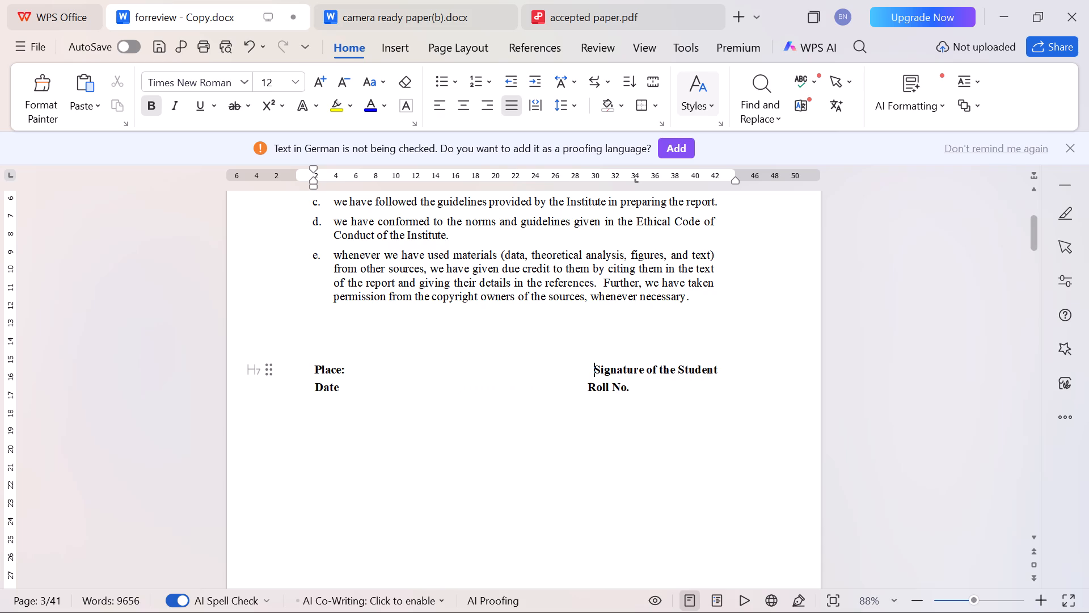
key("Down")
key("Left")
key("space")
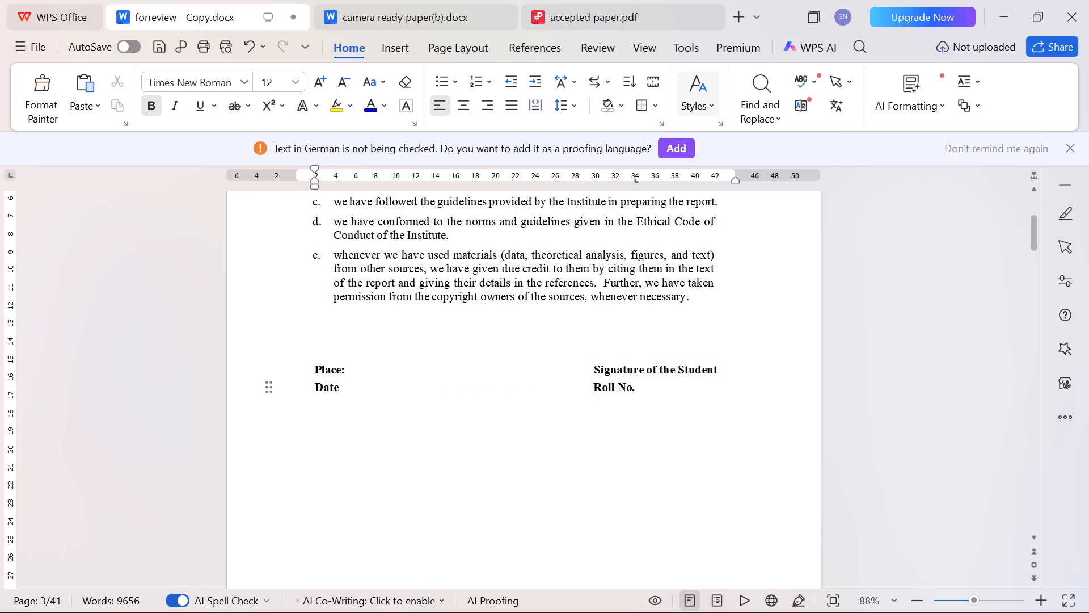
Add a colon directly after "Date" on the declaration page.
scroll(356, 378, "down", 2)
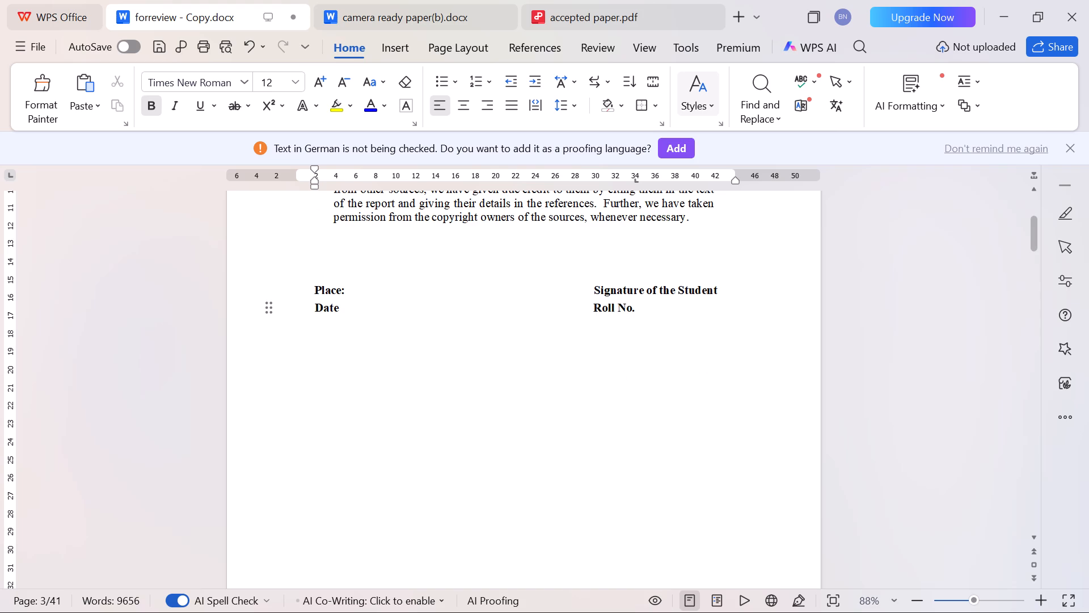
left_click(349, 312)
key("Left")
key("Left")
key("shift+colon")
Add one space before "Signature of the Student" to realign it with "Roll No." below.
left_click(596, 291)
key("space")
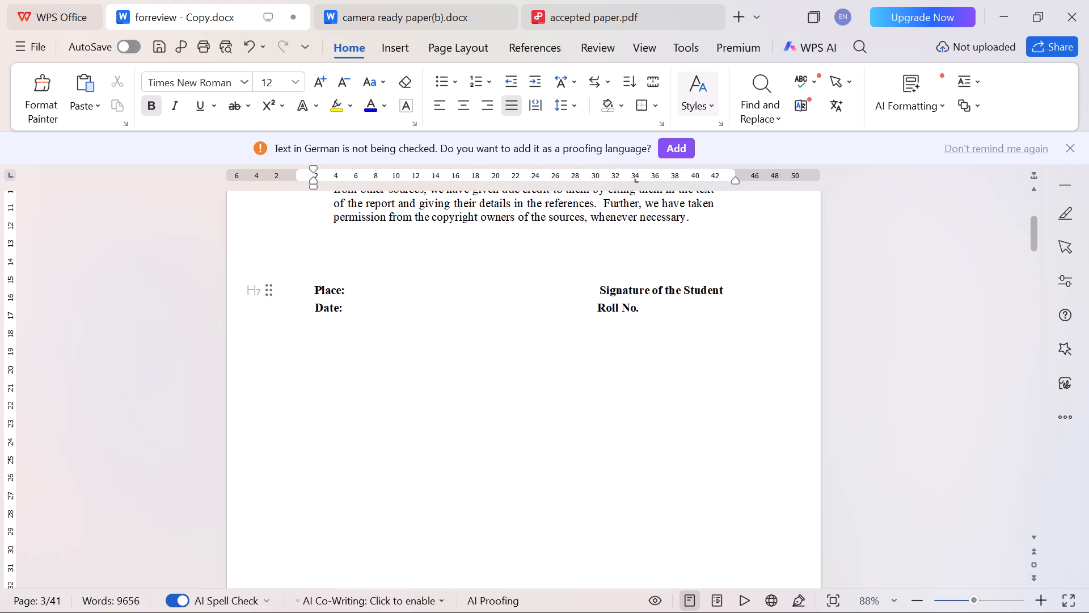
Add blank lines after item e of the declaration to push the signature block further down.
left_click(728, 221)
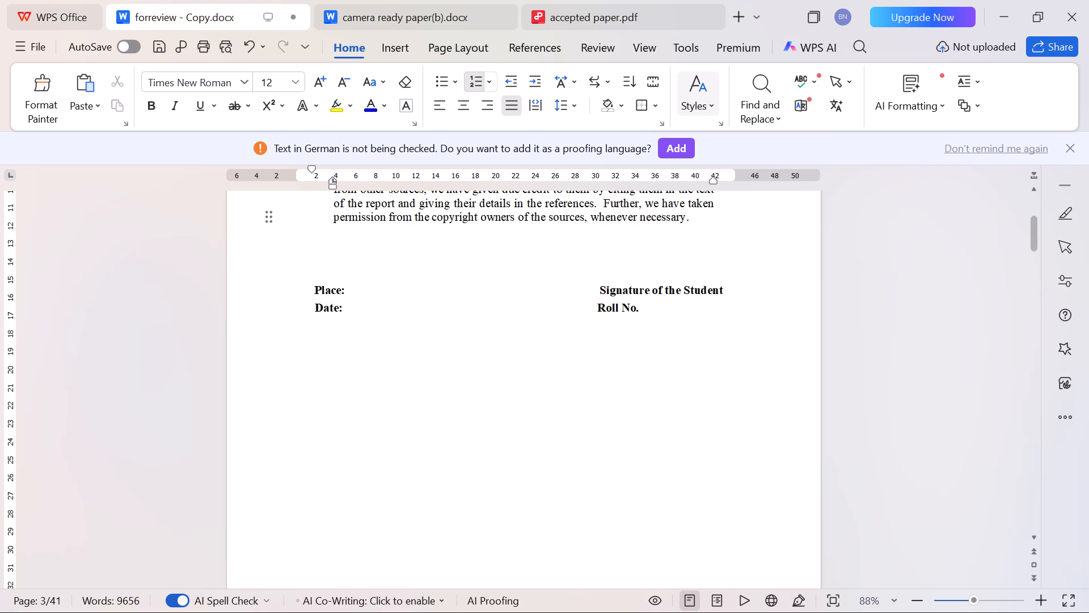
key("Return")
key("Return")
key("Return")
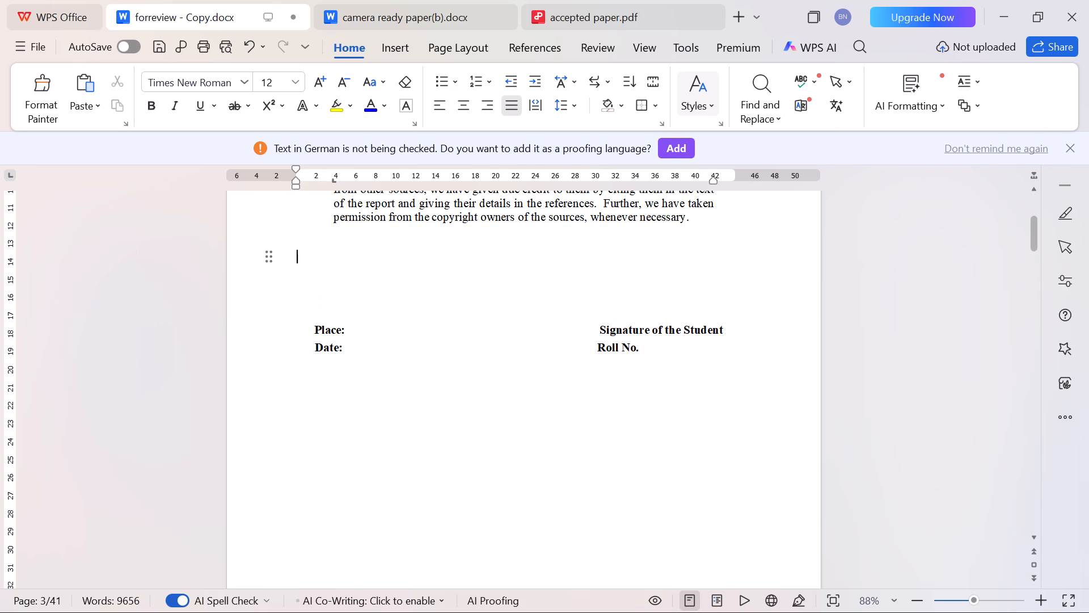
Insert a blank line between the "Place:" and "Date:" lines and save the document.
left_click_drag(753, 317, 749, 322)
left_click(740, 333)
key("Return")
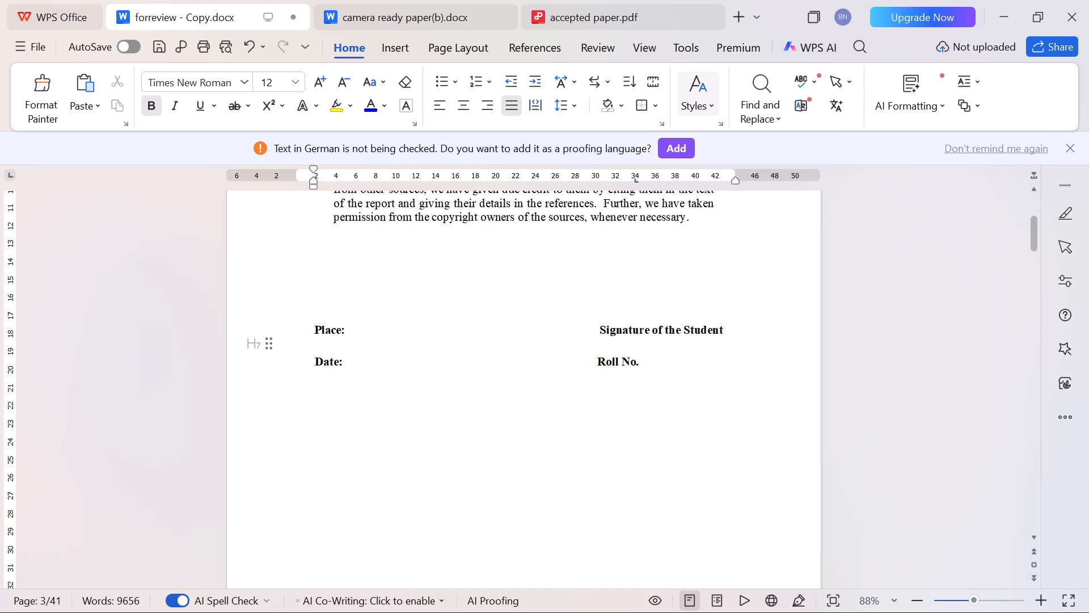
key("ctrl+s")
Delete the extra blank lines before the "CERTIFICATE" heading so it starts at the top of its own page.
scroll(601, 334, "down", 14)
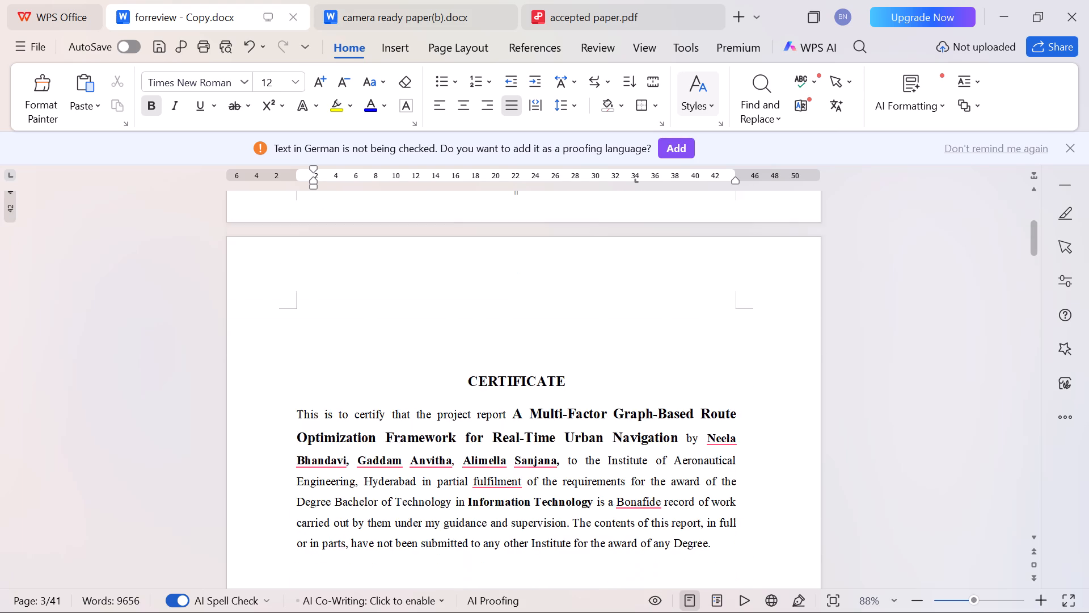
scroll(601, 334, "up", 3)
left_click(597, 297)
key("Delete")
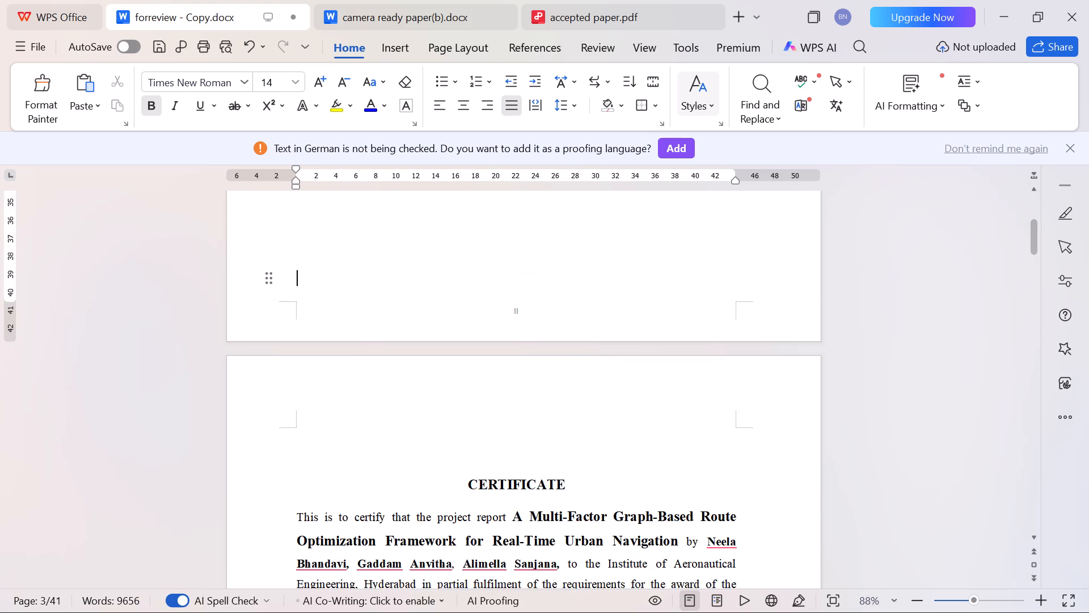
key("Delete")
key("Delete")
key("Delete")
key("Delete")
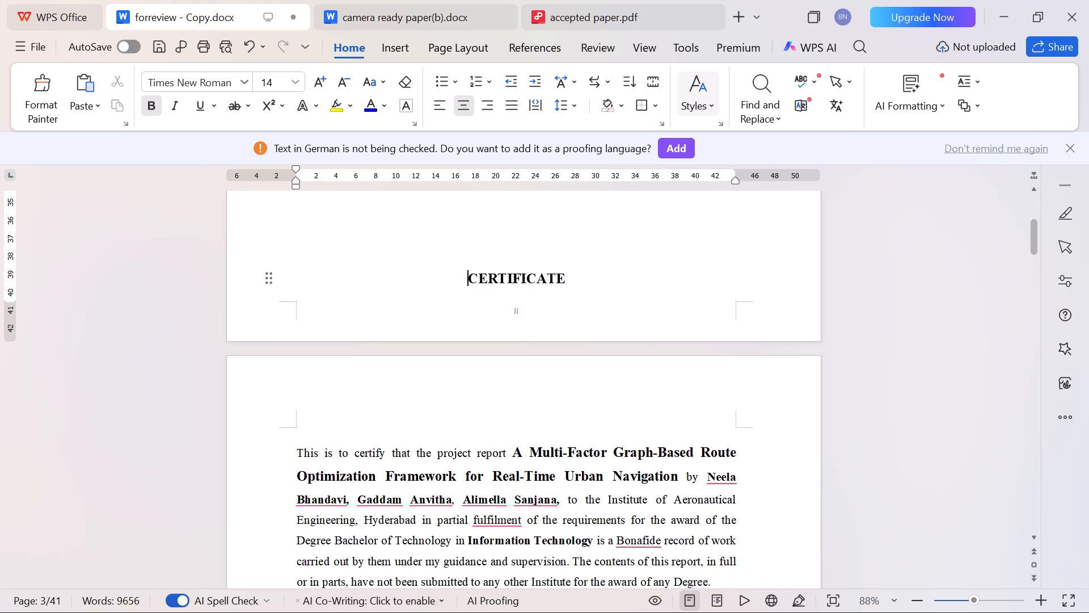
key("Return")
scroll(597, 297, "up", 13)
scroll(597, 297, "down", 10)
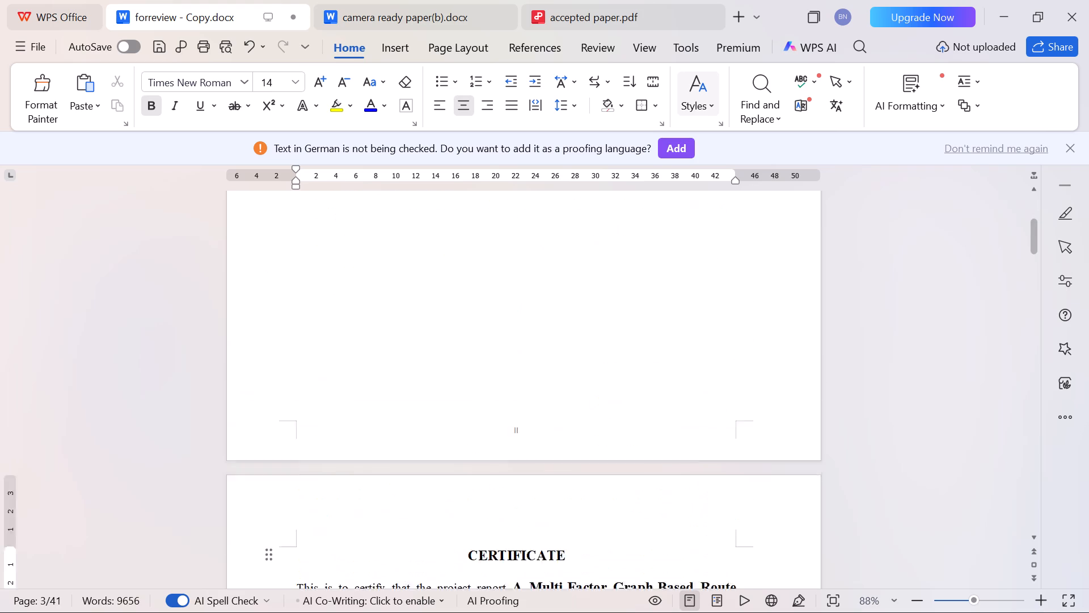
Move "Supervisor(s)" on the approval sheet up to the "Examiners" line, placing it near the page's right margin.
scroll(597, 298, "down", 15)
scroll(597, 298, "down", 10)
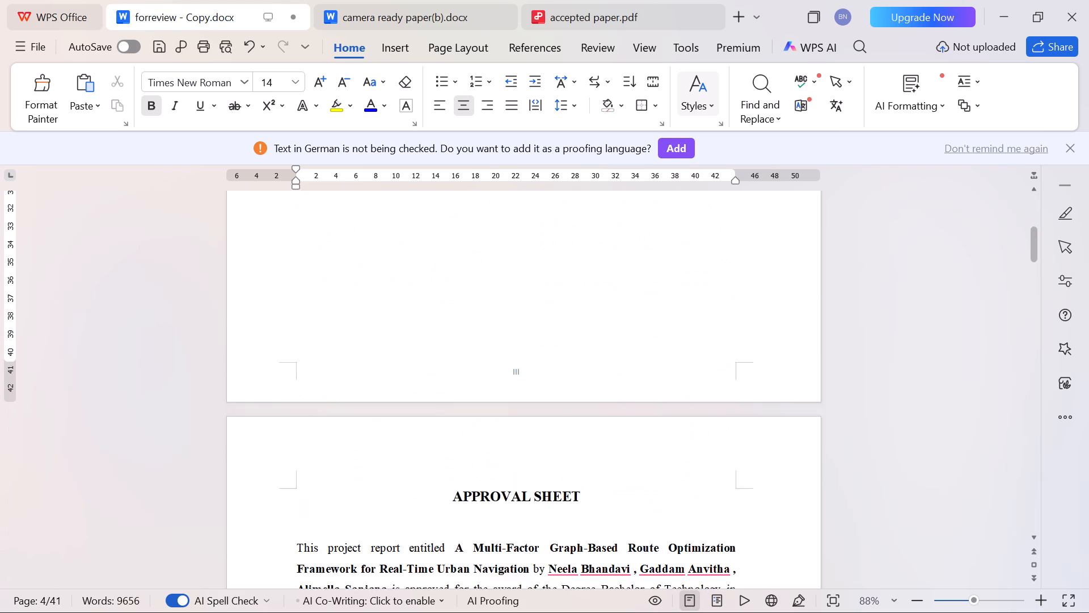
scroll(597, 298, "down", 7)
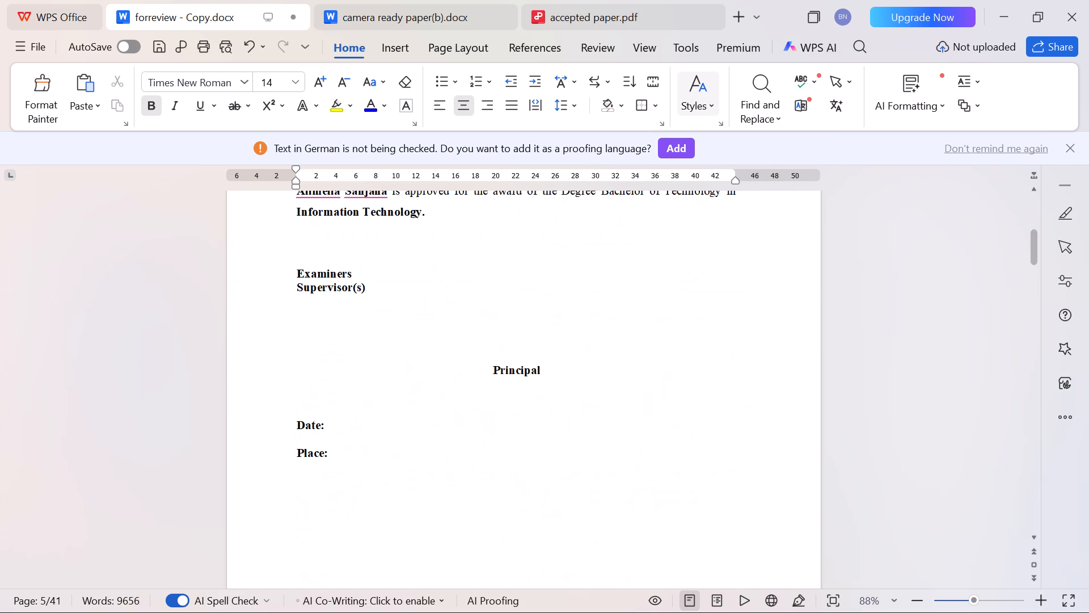
left_click_drag(369, 288, 298, 289)
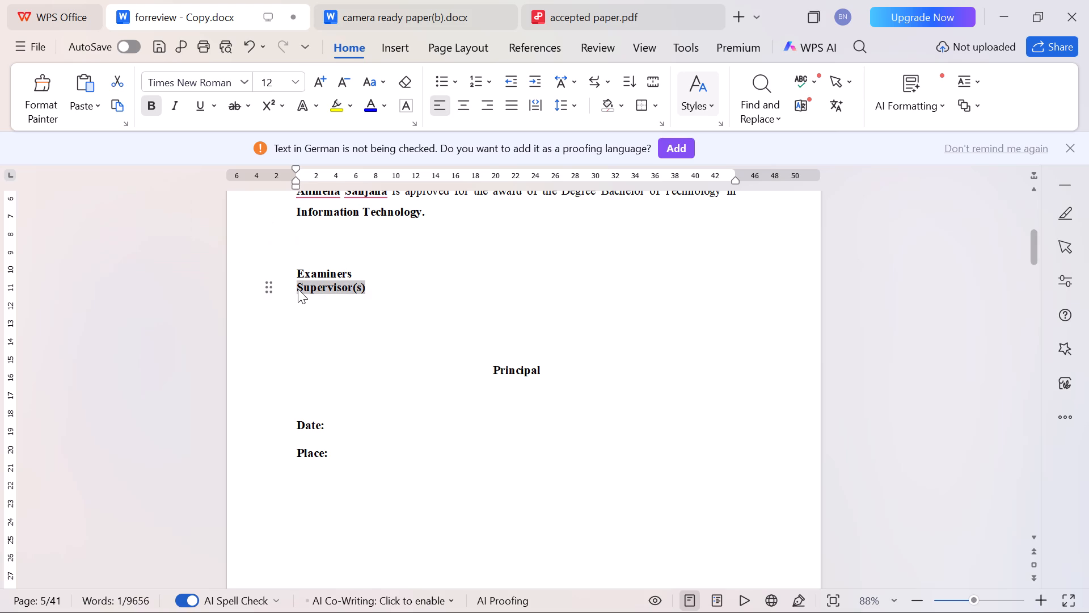
key("ctrl+x")
left_click(555, 270)
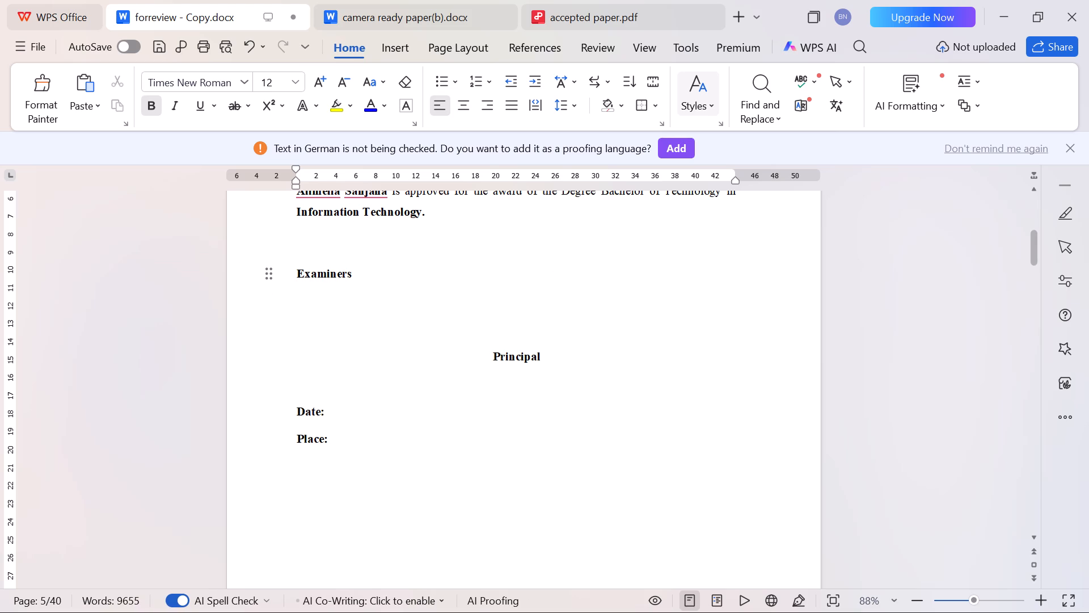
left_click(635, 280)
left_click(656, 273)
key("ctrl+v")
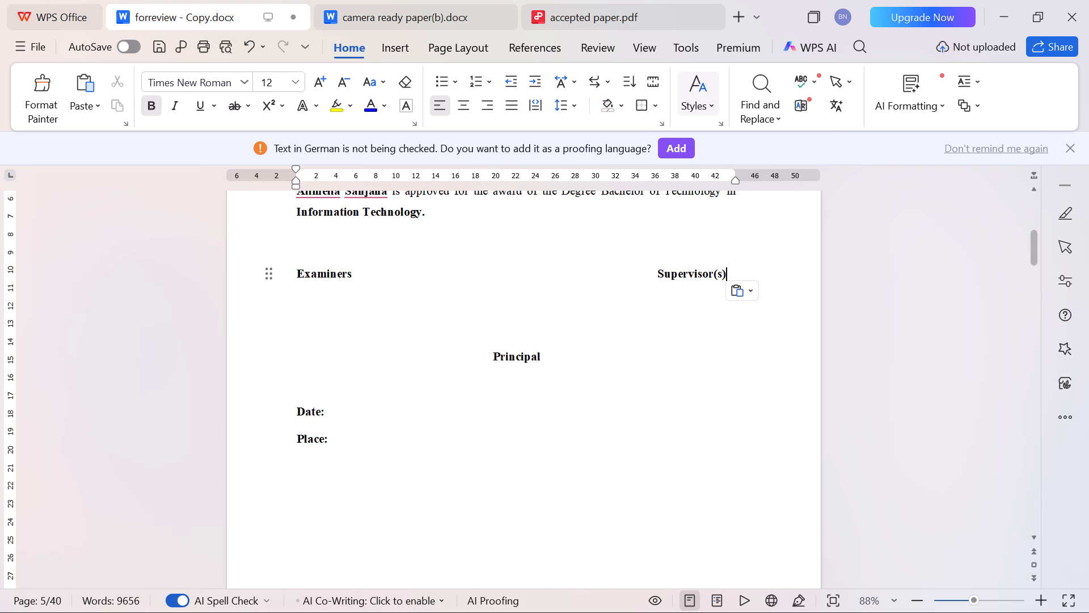
Shift "Supervisor(s)" one space further toward the right margin, keeping it within the text area.
left_click(658, 277)
key("space")
key("space")
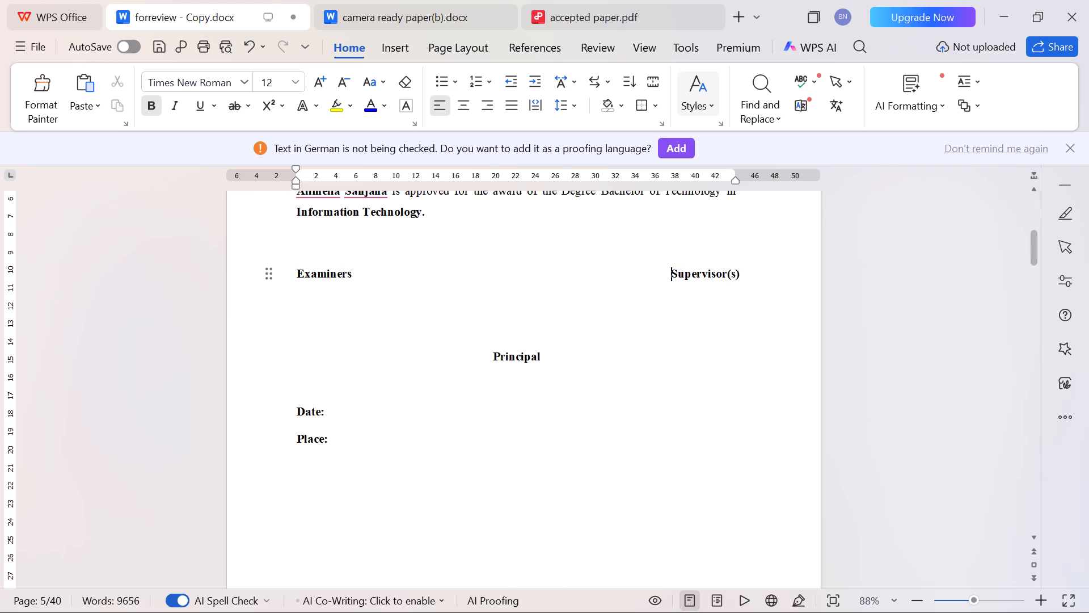
scroll(781, 316, "up", 3)
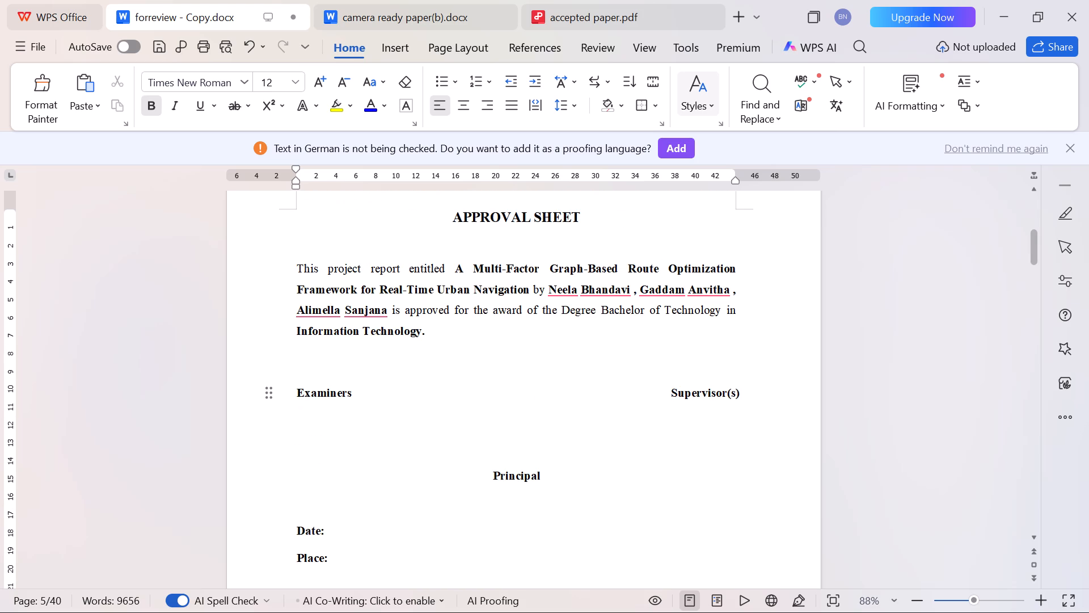
key("BackSpace")
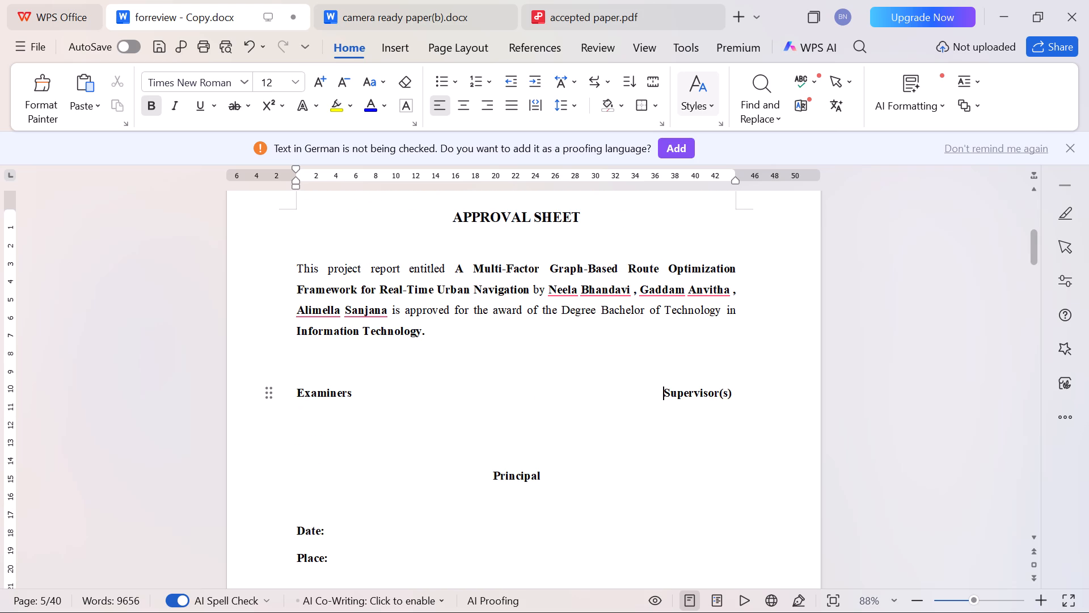
Save the document with the approval sheet changes.
scroll(617, 429, "down", 4)
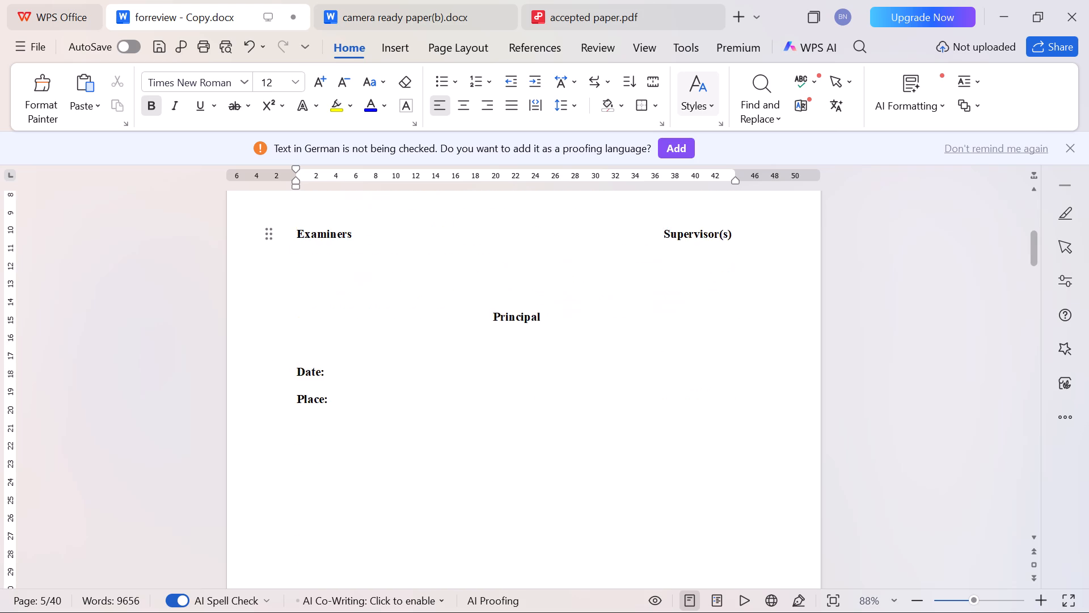
scroll(617, 429, "down", 15)
scroll(617, 429, "down", 11)
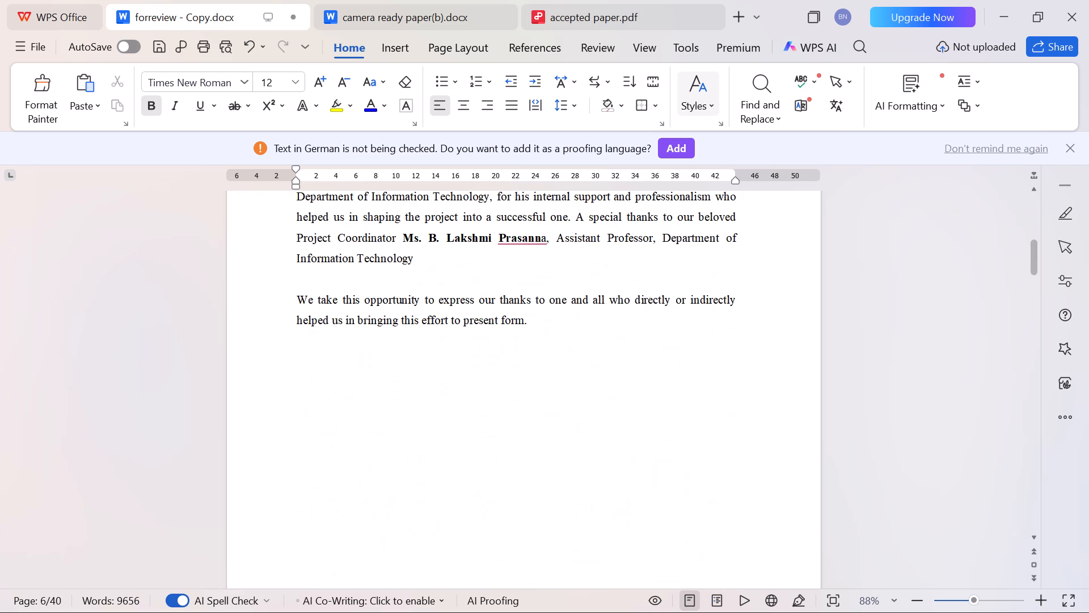
key("ctrl+s")
Review the layout of the abstract, contents and following front-matter pages.
scroll(617, 429, "down", 8)
scroll(617, 429, "up", 2)
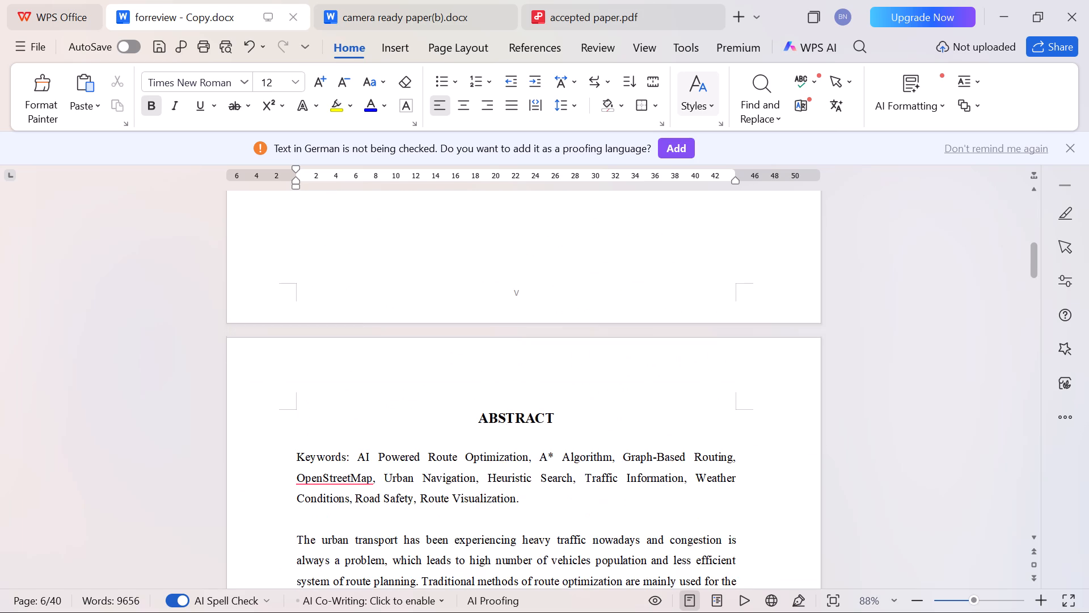
scroll(617, 429, "up", 15)
scroll(617, 429, "down", 20)
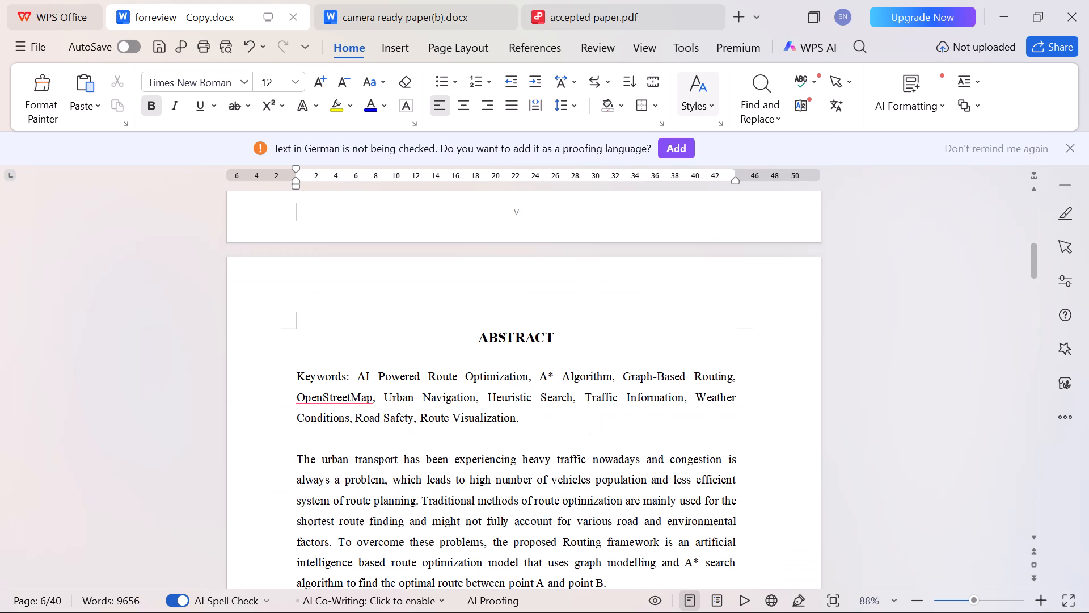
scroll(617, 429, "down", 11)
scroll(617, 429, "down", 12)
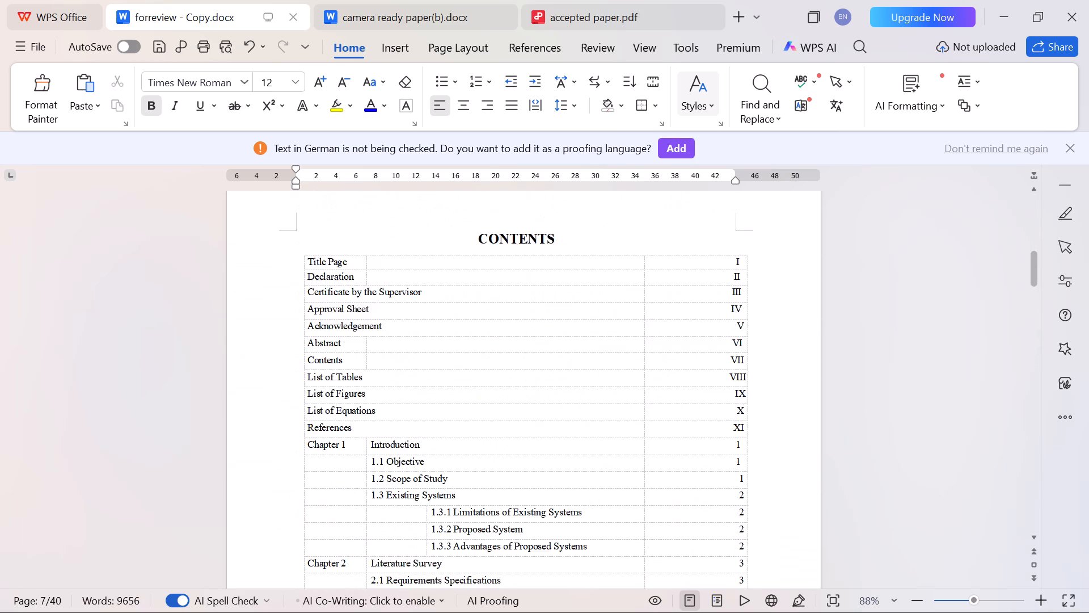
scroll(617, 429, "down", 17)
scroll(617, 429, "down", 10)
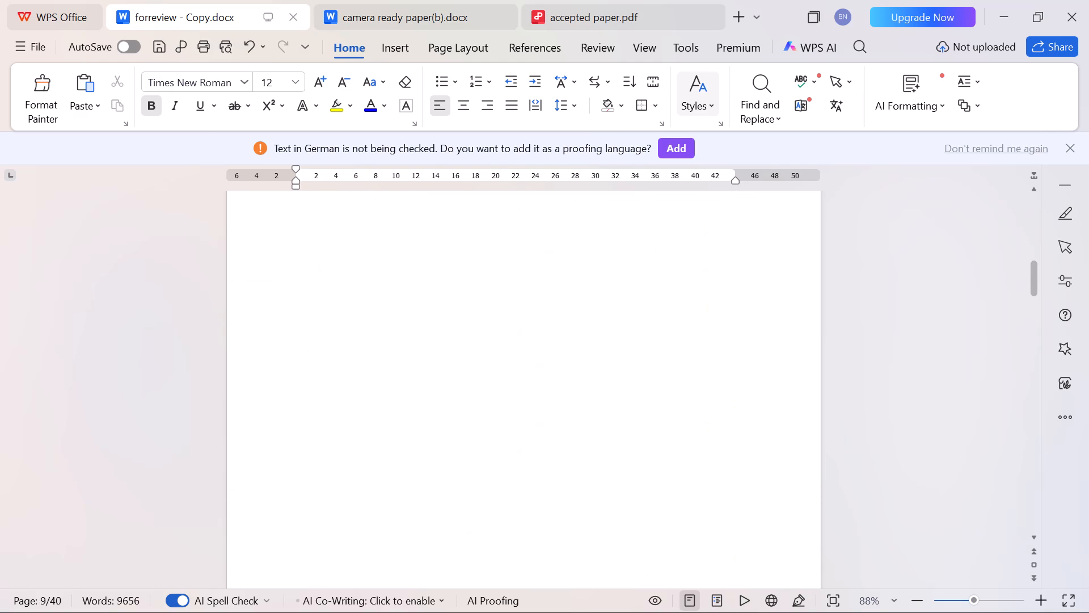
key("alt+Tab")
left_click(835, 87)
scroll(608, 280, "down", 20)
scroll(608, 280, "down", 12)
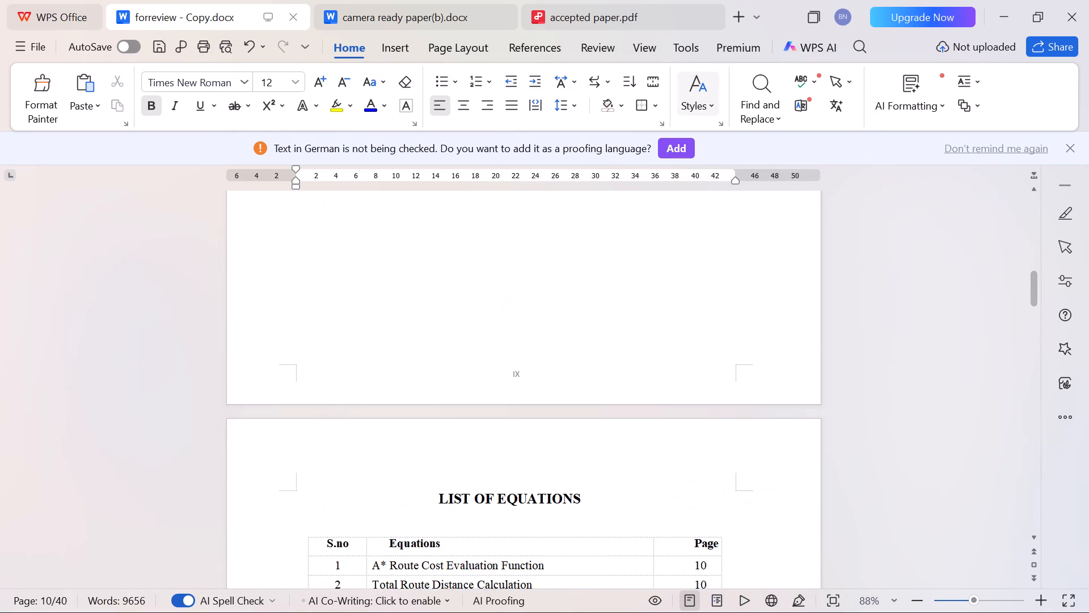
scroll(607, 277, "down", 4)
scroll(607, 277, "down", 20)
scroll(607, 277, "down", 7)
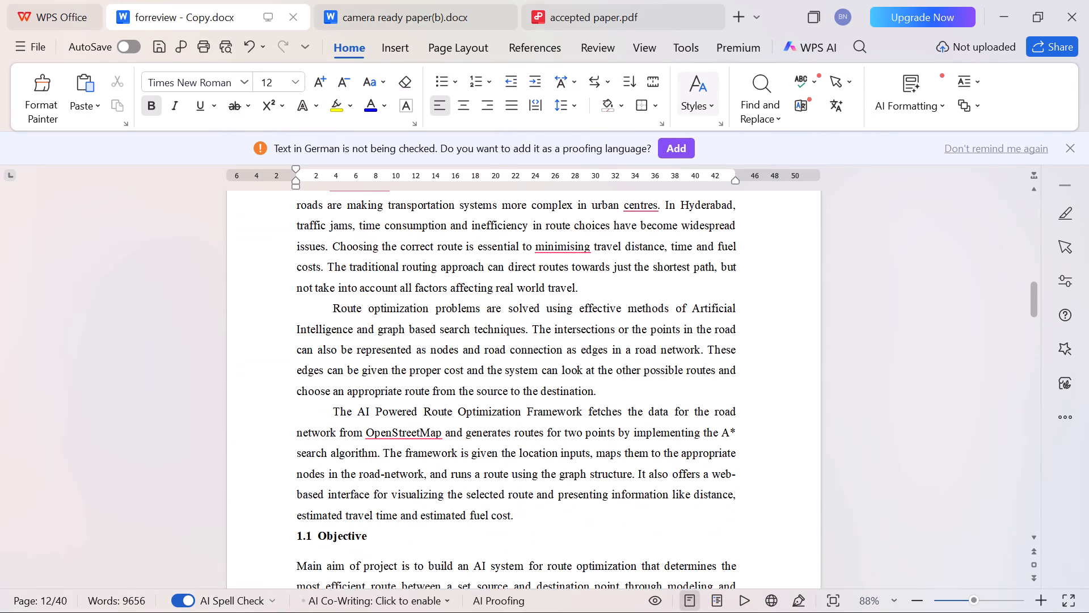
scroll(607, 277, "down", 3)
scroll(607, 277, "up", 5)
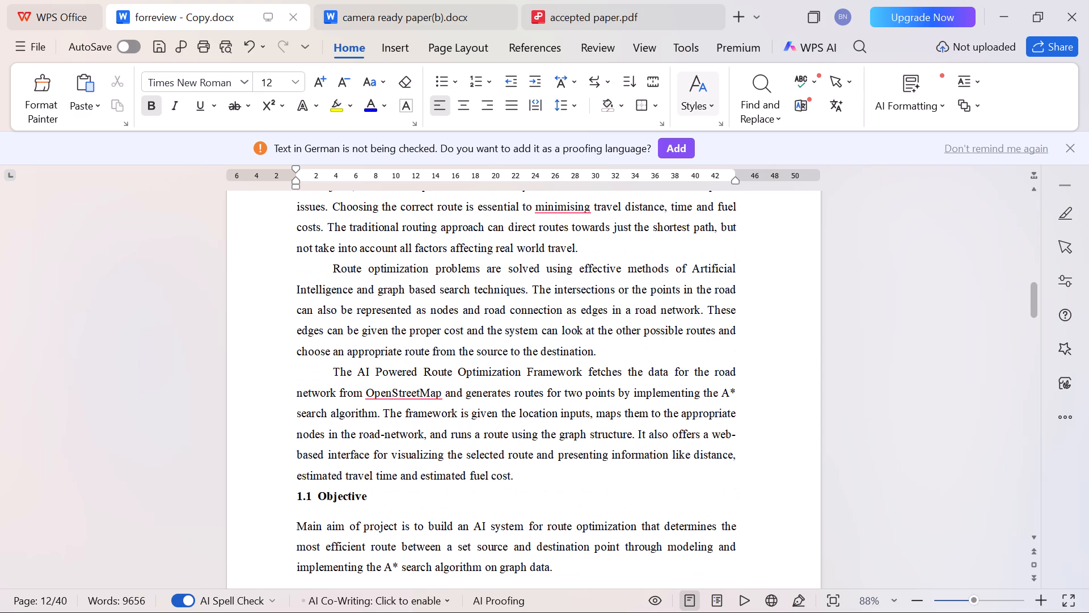
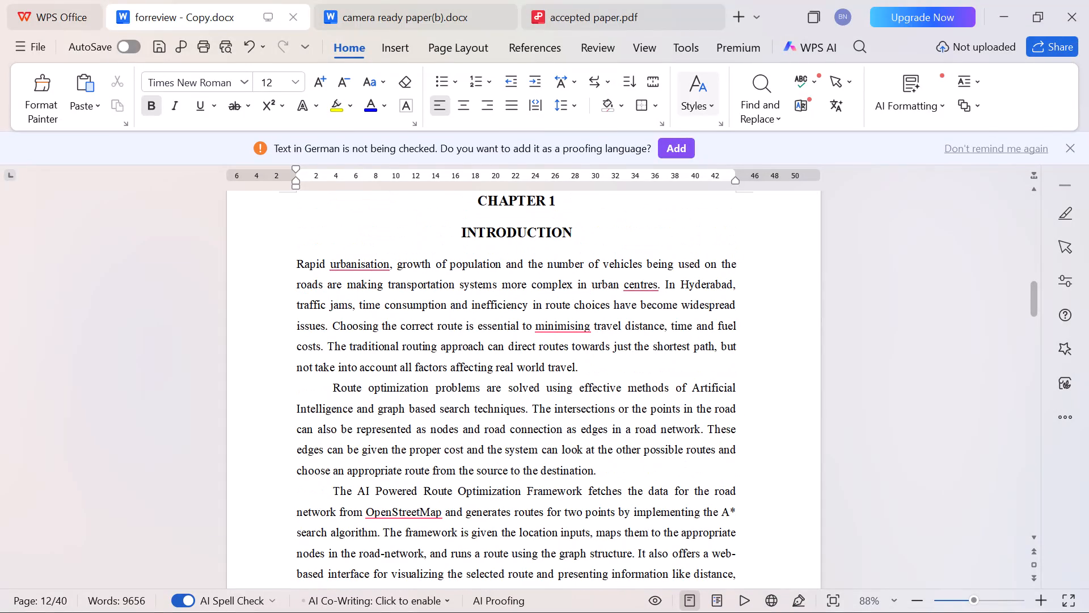
left_click(610, 365)
type("[1]")
key("space")
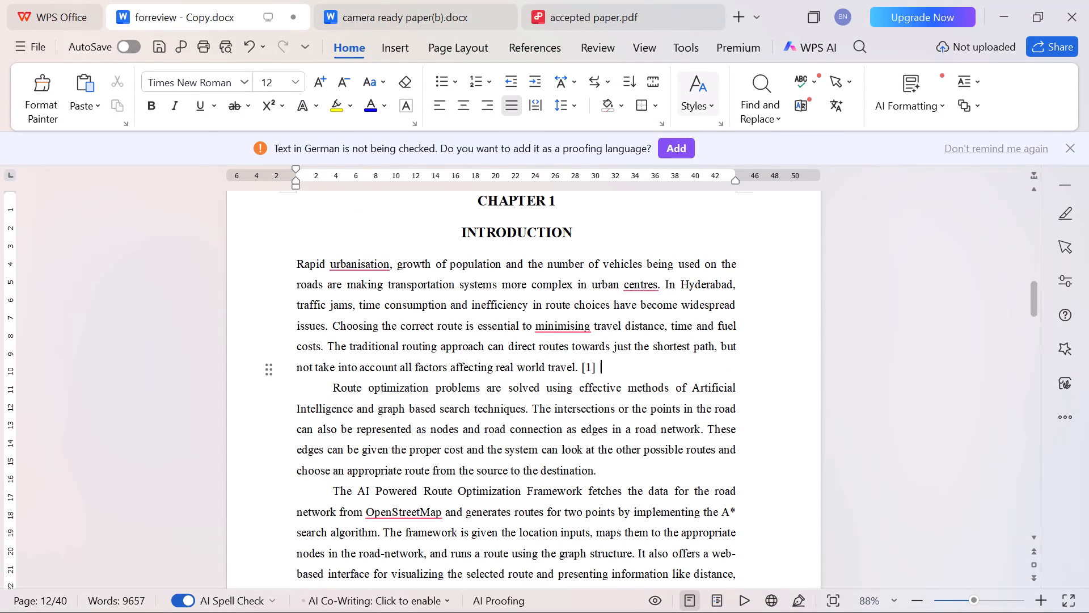
type(", [")
type("2]")
Check the cited version in Chrome and add citations [3] , [4] at the end of the second Introduction paragraph in WPS Office.
key("alt+Tab")
scroll(760, 390, "down", 1)
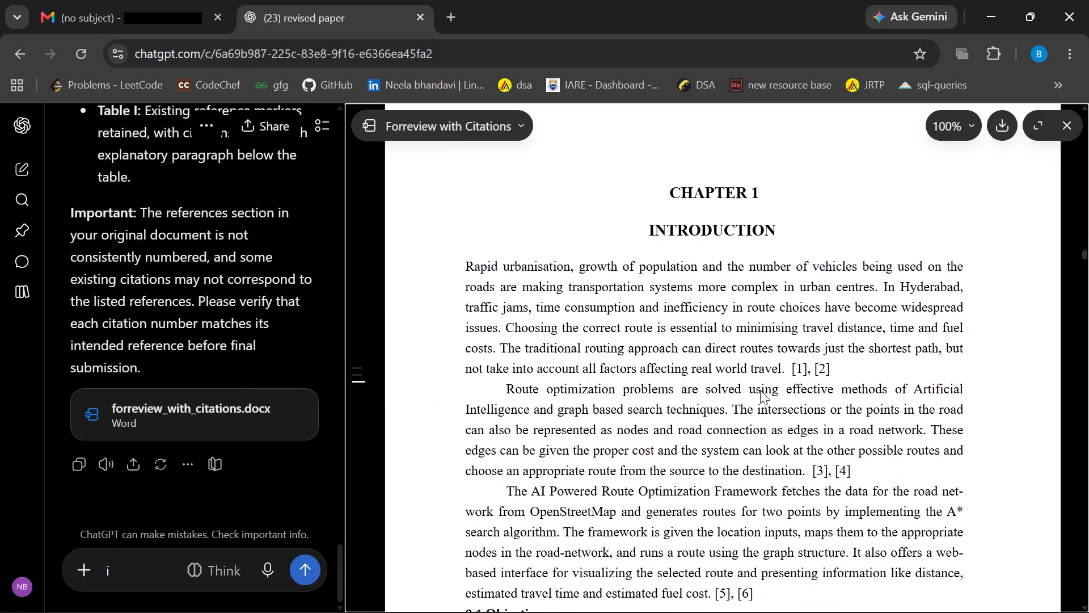
scroll(760, 390, "down", 1)
key("alt+Tab")
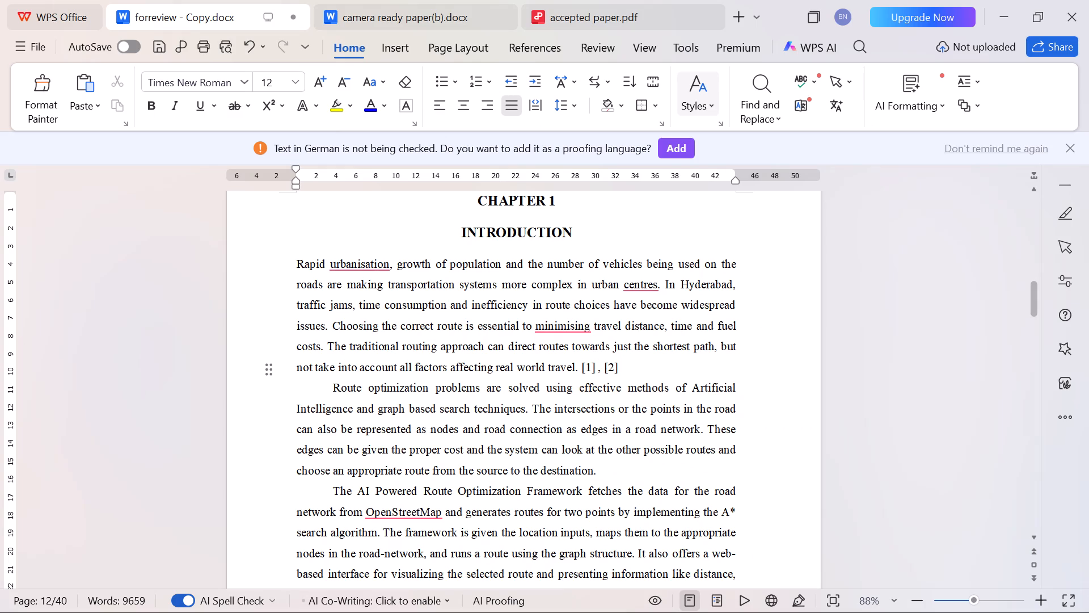
key("alt+Tab")
key("alt+Tab")
scroll(727, 393, "down", 2)
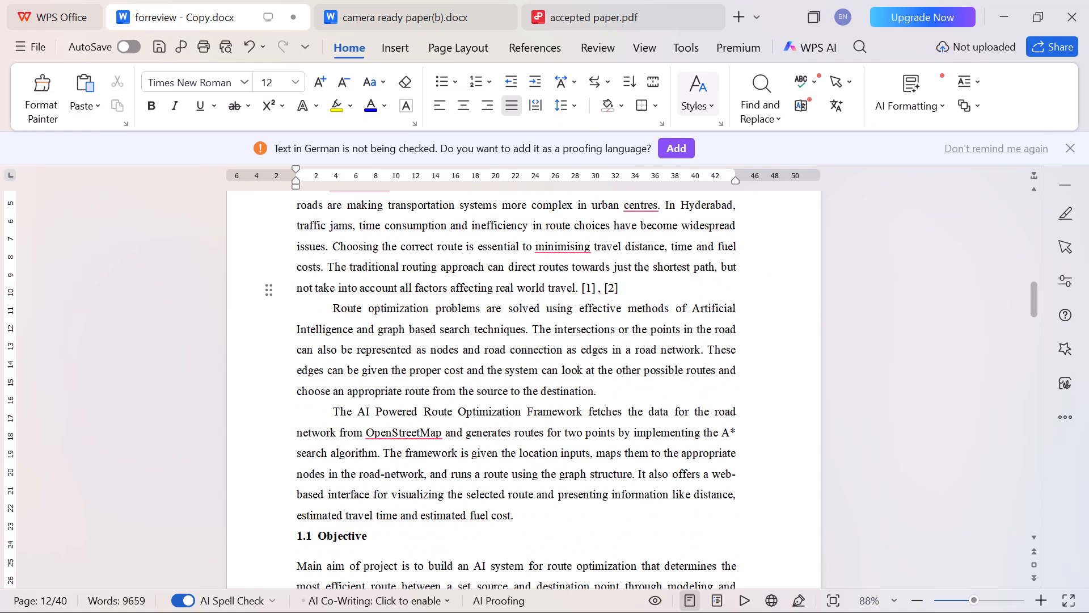
left_click(647, 389)
type("[3]")
key("space")
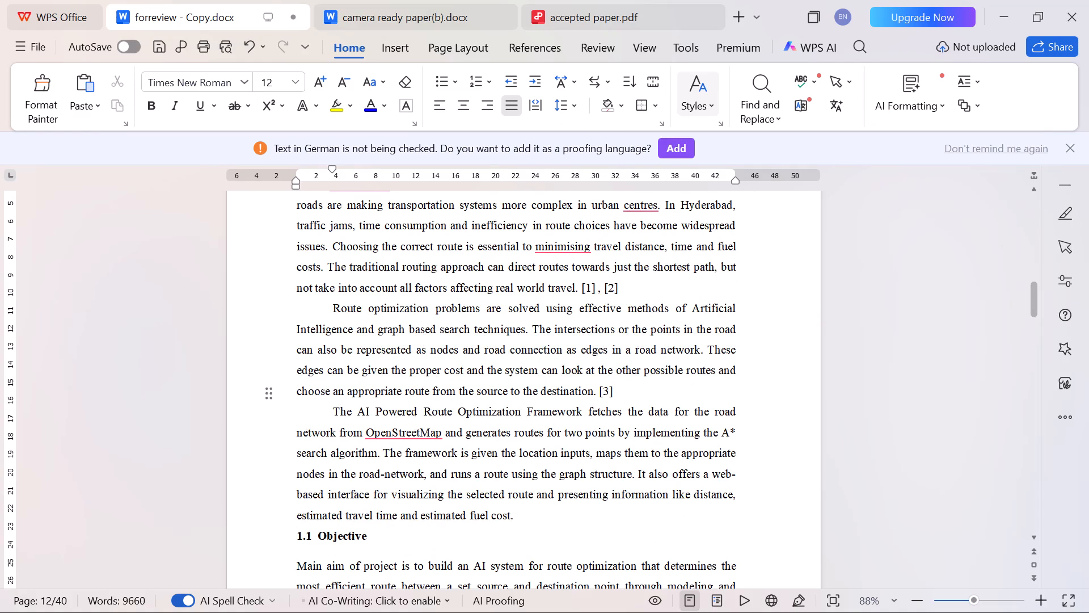
type(", [4]")
Check the cited version in Chrome and add citations [5],[6] after "estimated fuel cost." in the third Introduction paragraph in WPS Office.
key("alt+Tab")
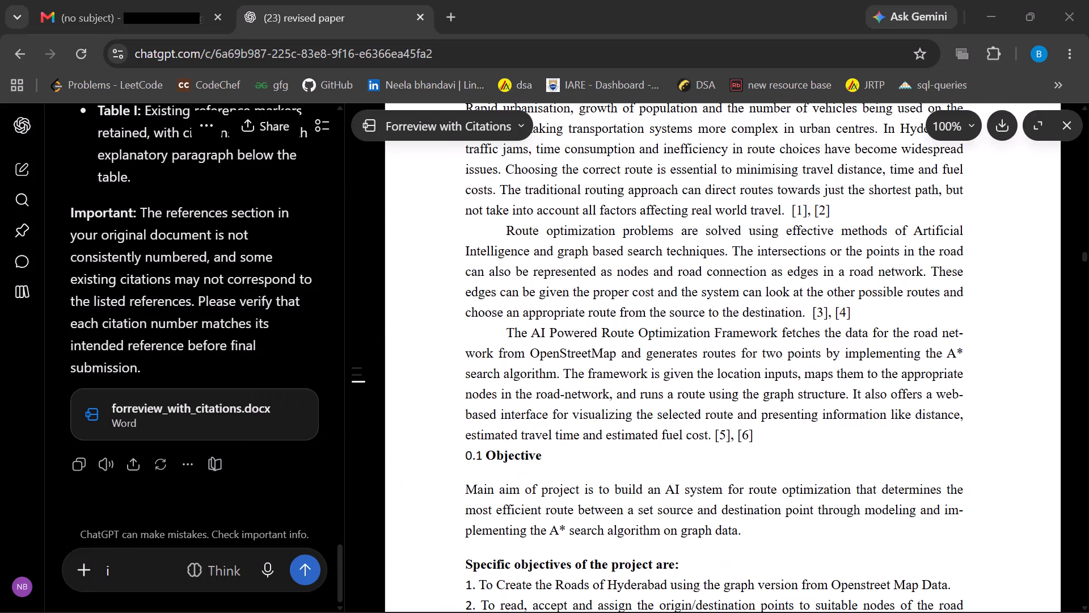
scroll(704, 382, "down", 2)
key("alt+Tab")
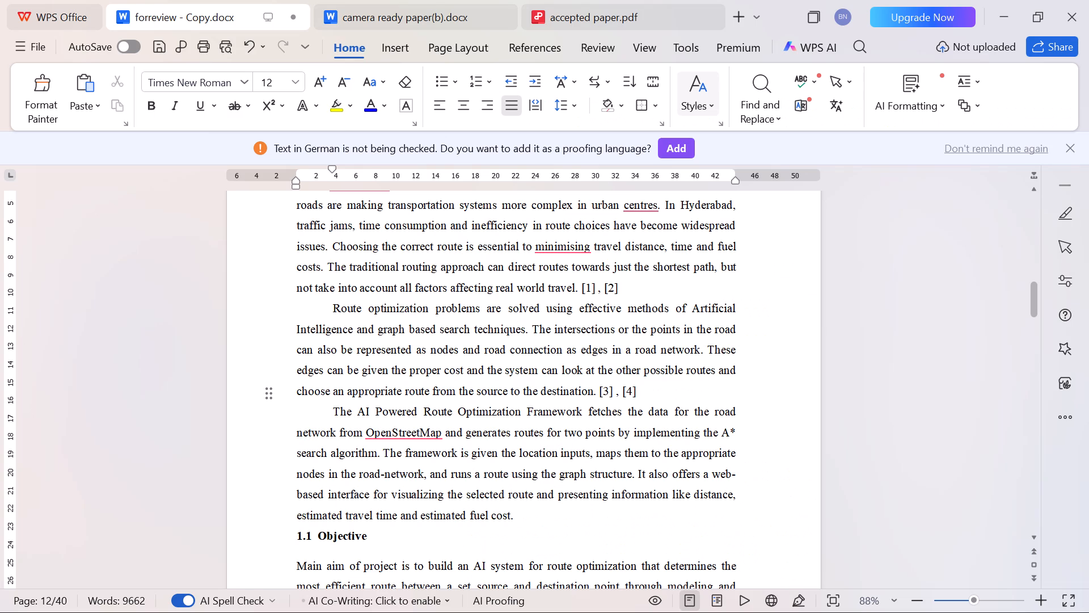
left_click(587, 518)
type("[5]")
key("comma")
type("[6]")
Switch to the cited preview in Chrome and look for the next in-text citations after the Introduction paragraphs.
key("alt+Tab")
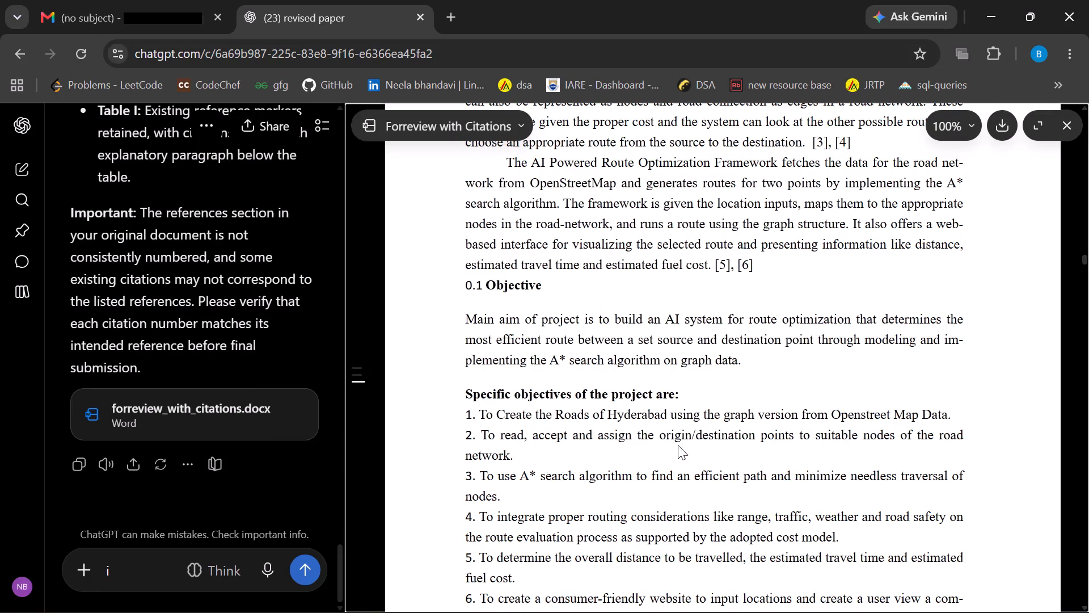
scroll(683, 431, "down", 5)
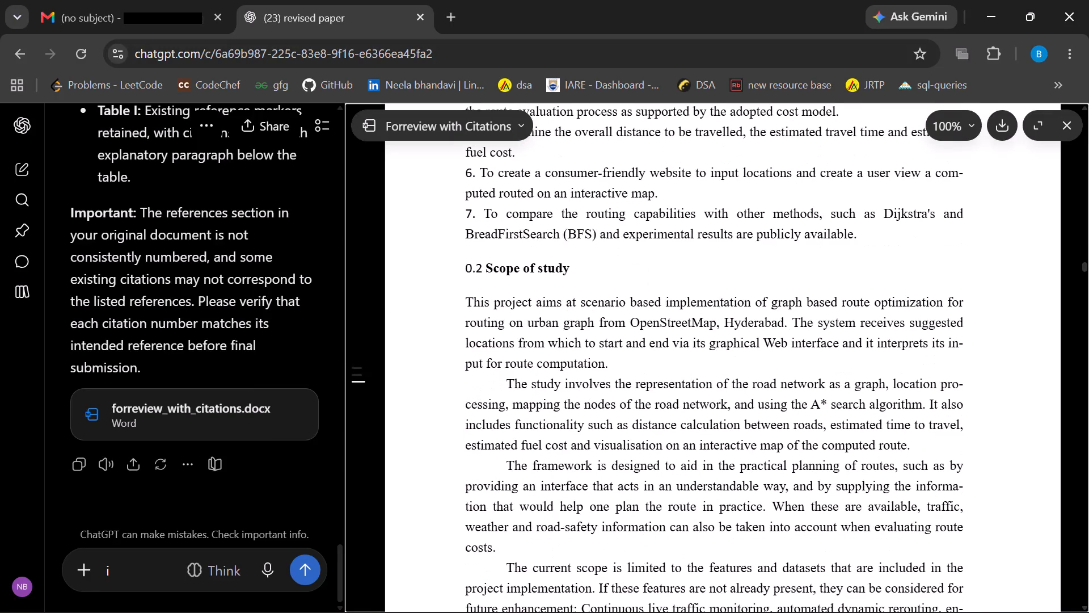
scroll(683, 431, "down", 6)
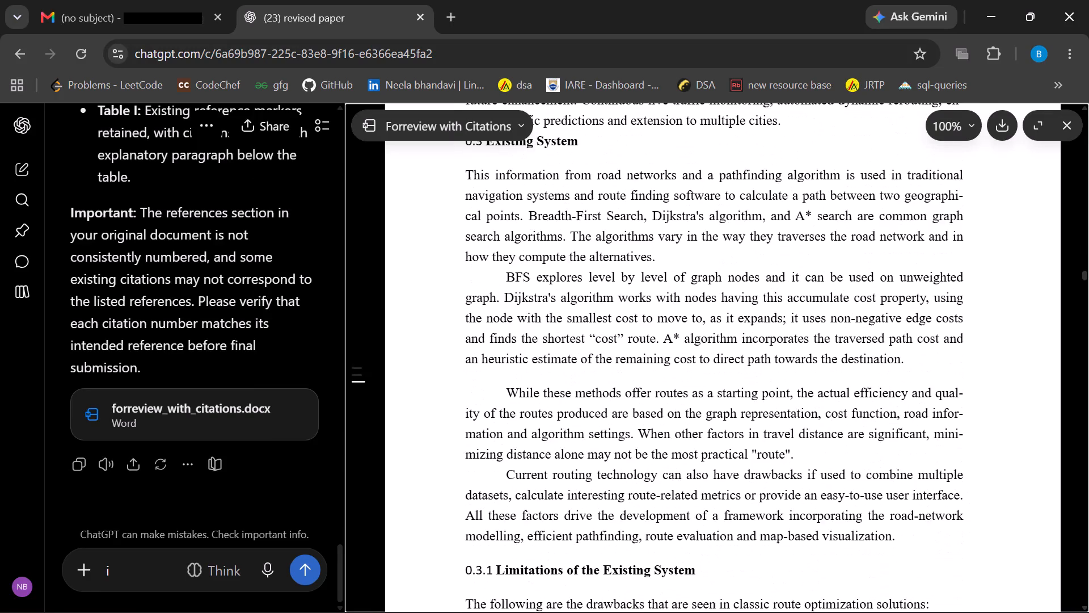
scroll(683, 431, "down", 6)
scroll(683, 431, "up", 1)
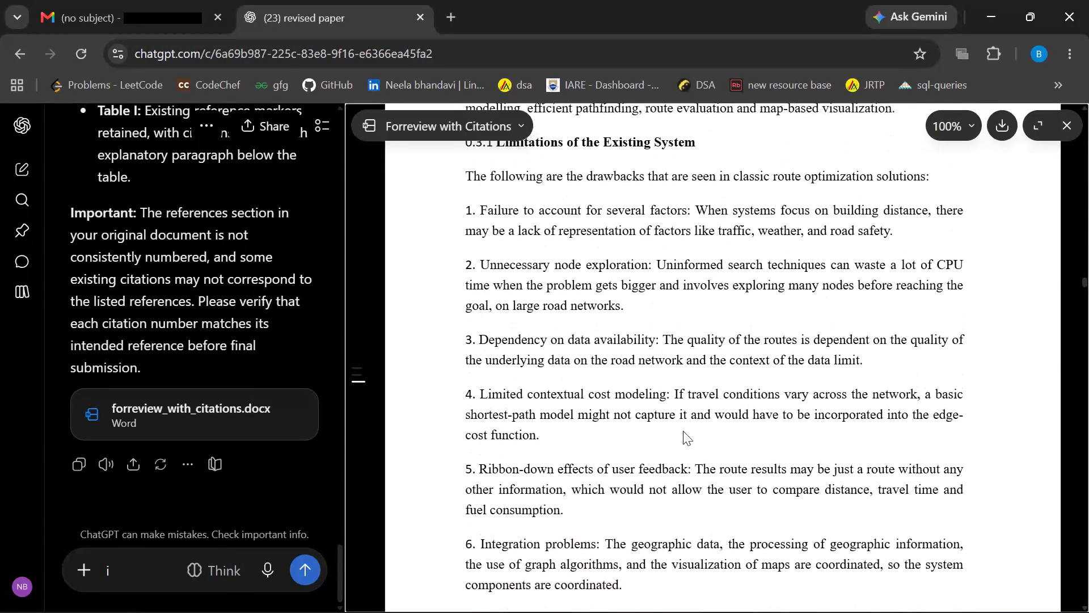
scroll(683, 431, "up", 1)
scroll(683, 431, "down", 14)
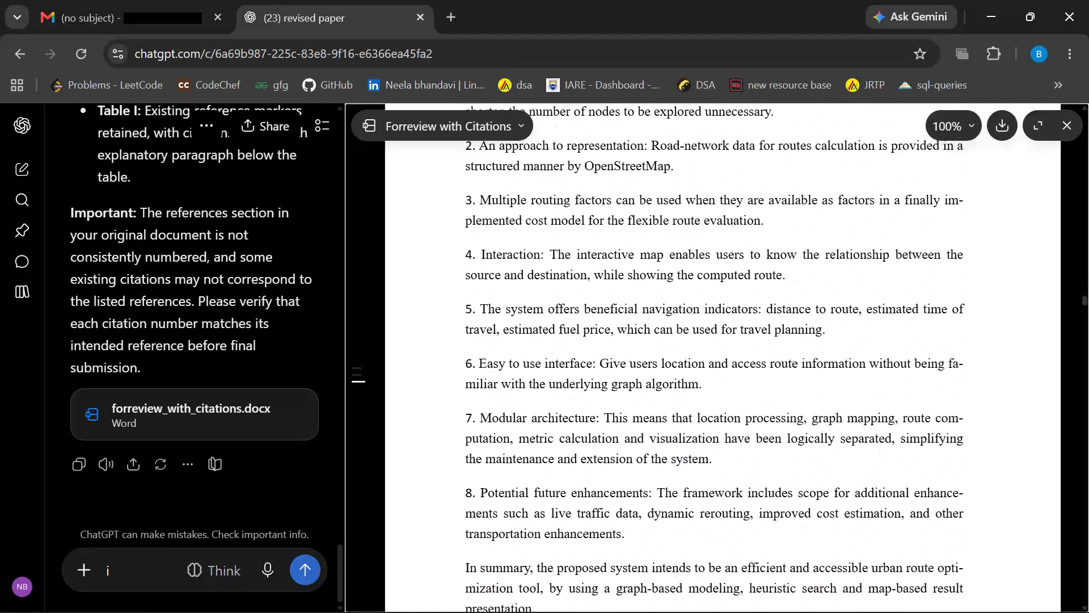
scroll(683, 431, "down", 12)
scroll(683, 431, "up", 3)
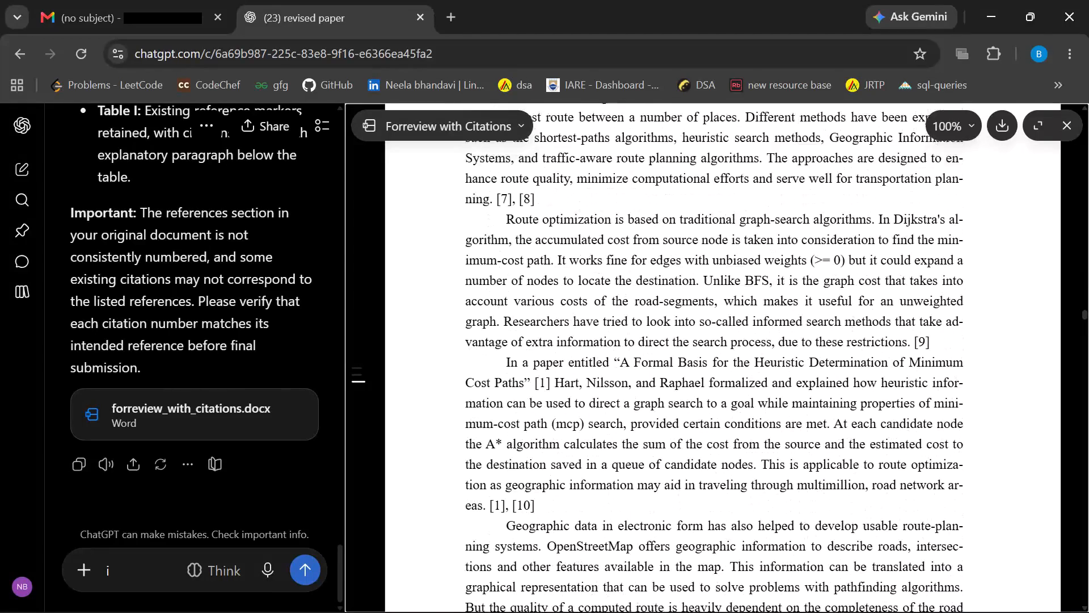
scroll(683, 431, "up", 1)
Switch to forreview - Copy.docx in WPS Office and delete "[1] Hart, Nilsson," after "Cost Paths" in the third Literature Survey paragraph.
key("alt+Tab")
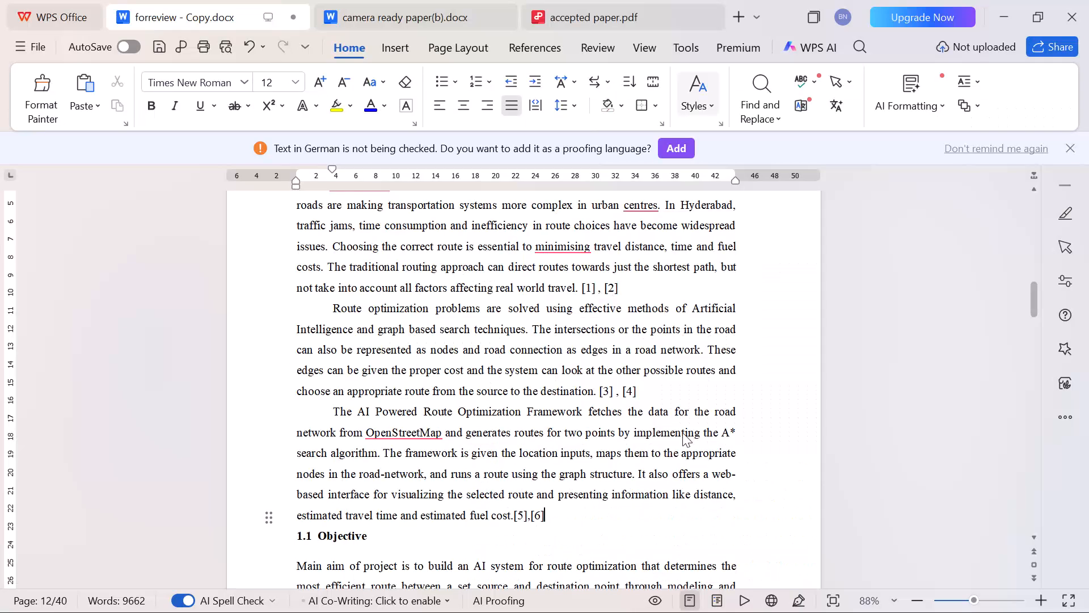
scroll(679, 412, "down", 15)
scroll(679, 412, "down", 11)
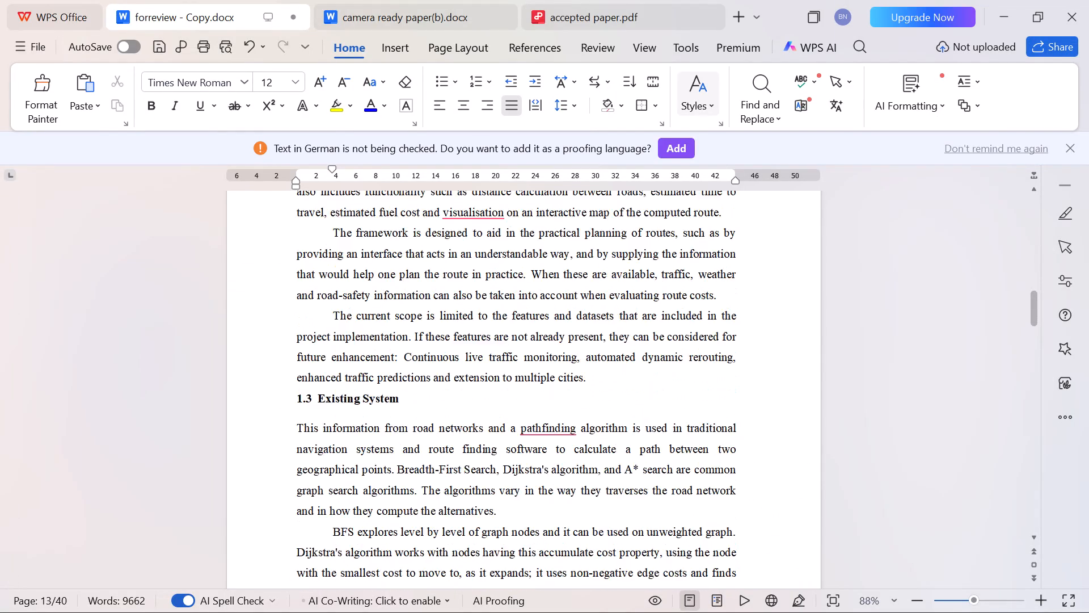
scroll(679, 412, "down", 18)
scroll(679, 412, "down", 7)
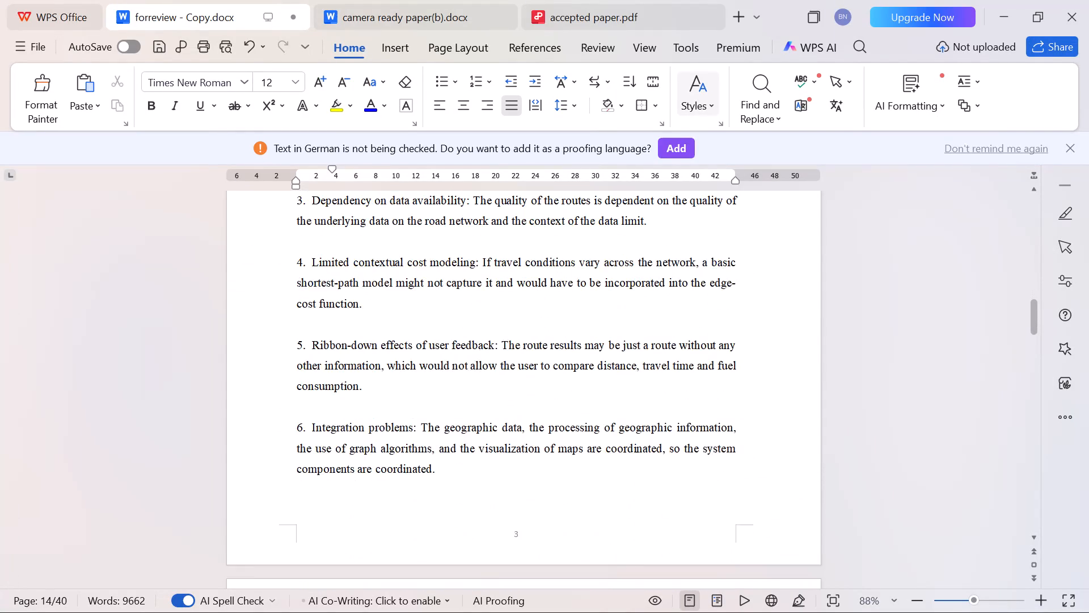
scroll(679, 412, "down", 18)
scroll(679, 412, "down", 11)
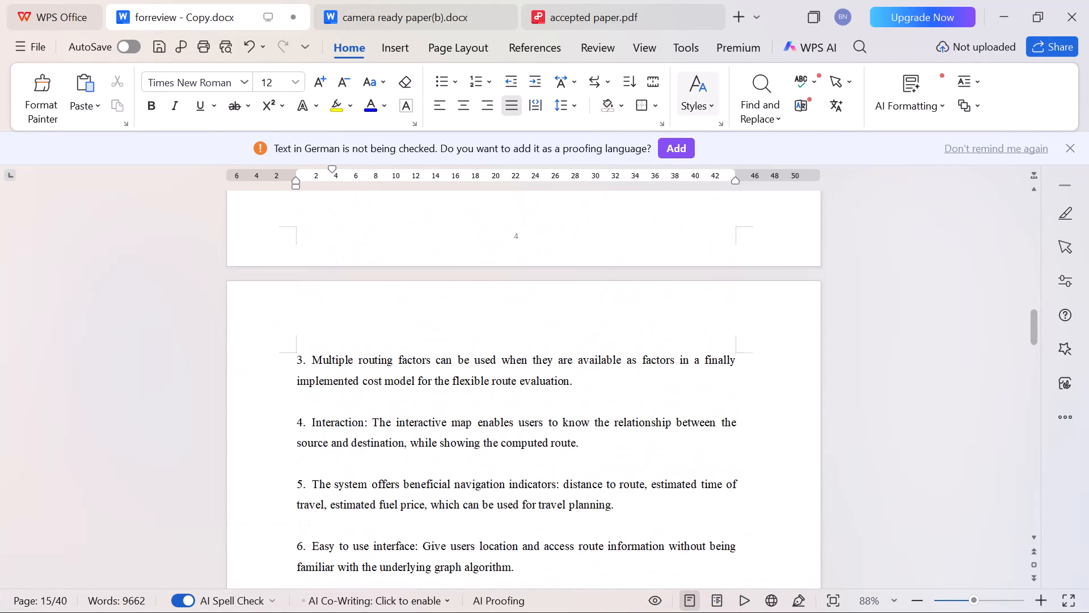
scroll(679, 412, "down", 16)
scroll(679, 412, "down", 6)
scroll(679, 412, "up", 5)
scroll(679, 412, "down", 10)
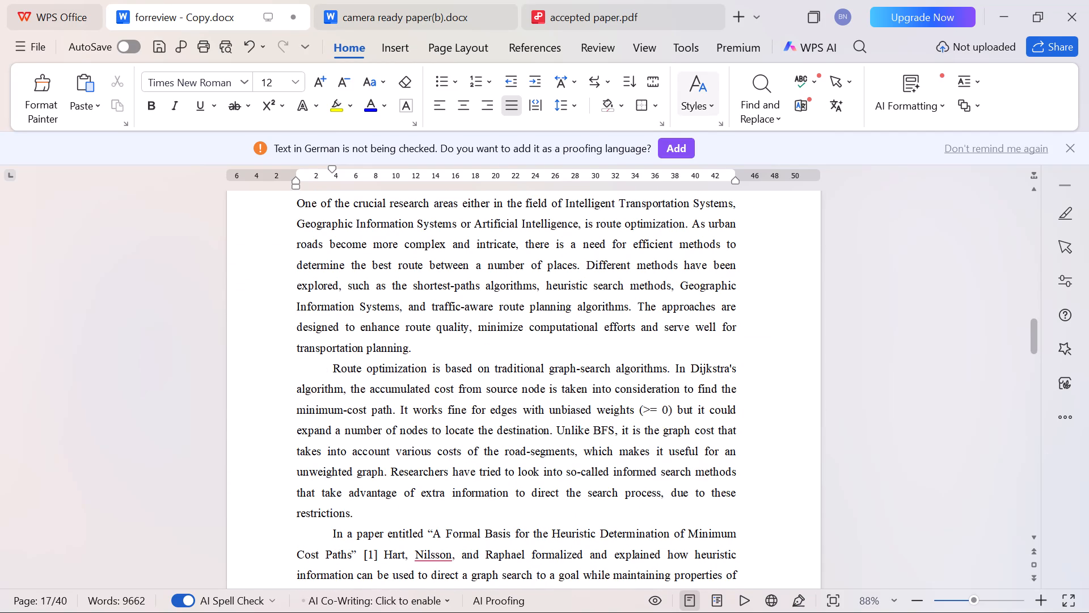
scroll(666, 419, "down", 4)
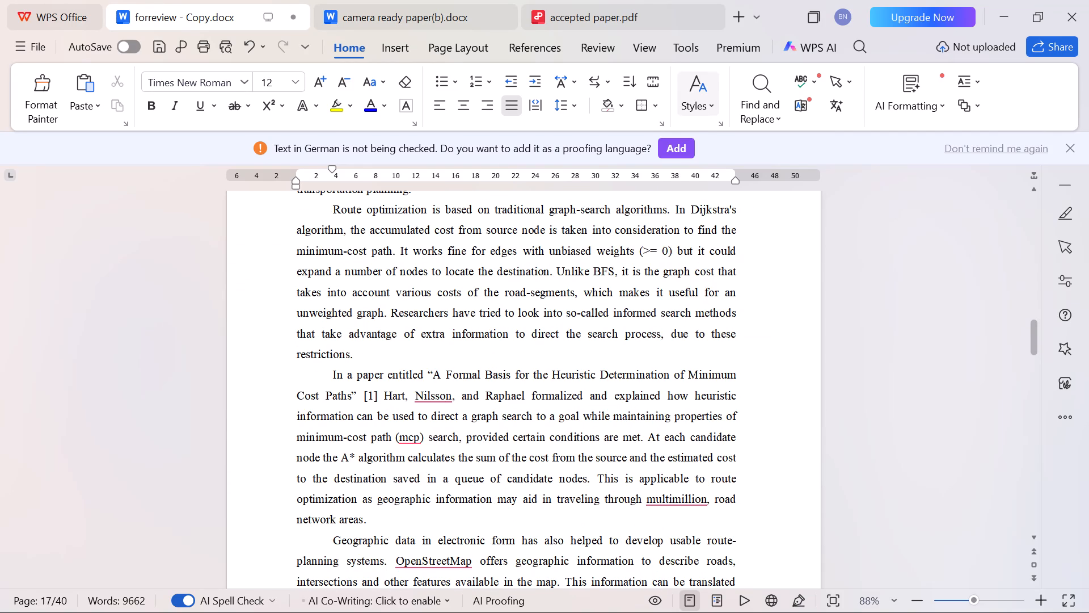
left_click_drag(453, 398, 360, 400)
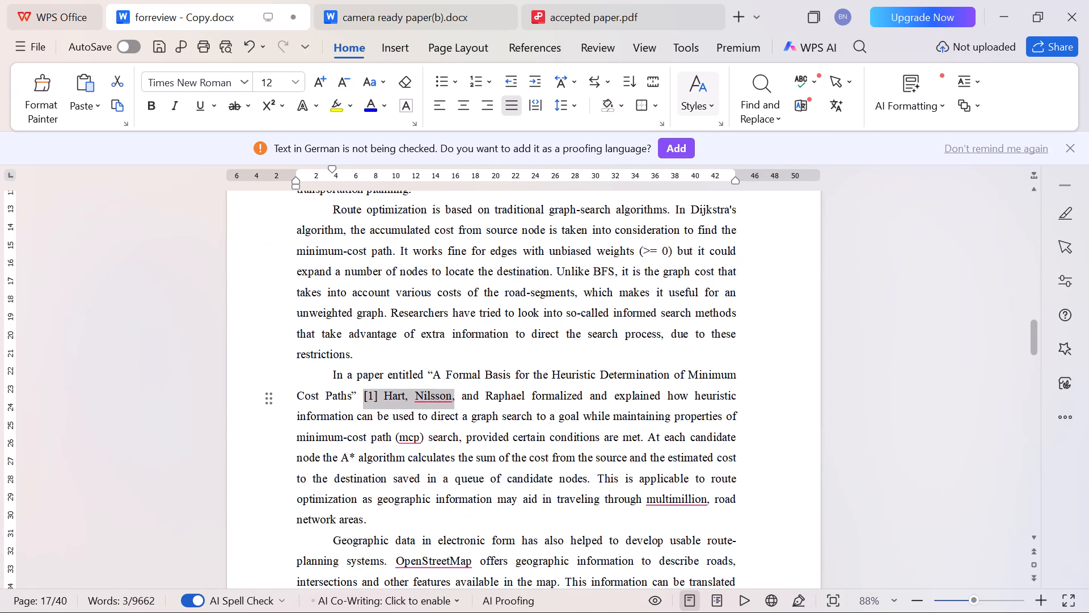
left_click_drag(360, 400, 360, 400)
key("BackSpace")
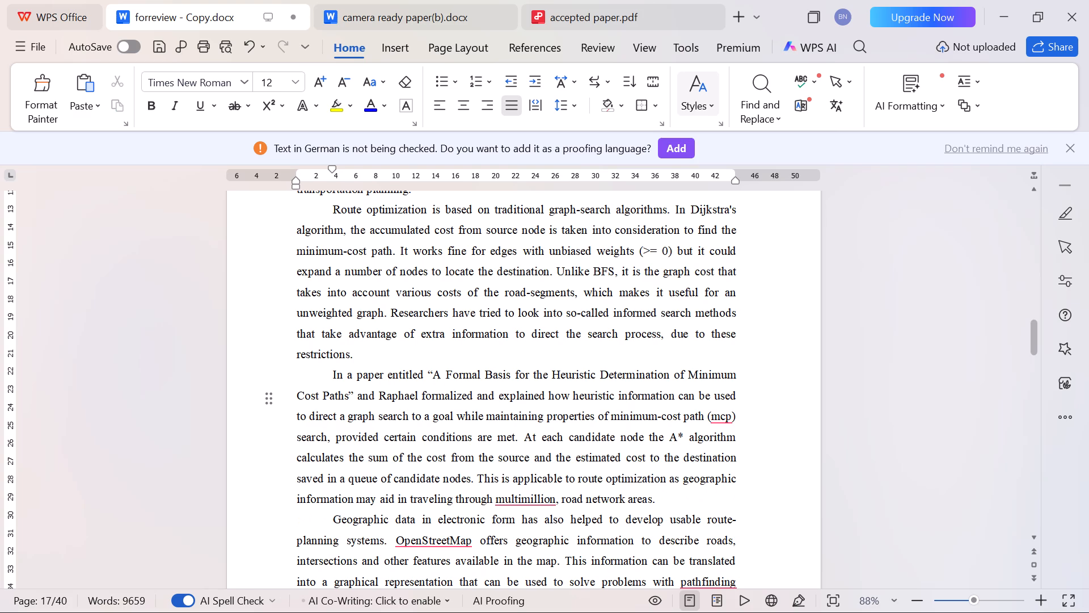
Check the cited version in Chrome and add citations [7] , [8] at the end of the first Literature Survey paragraph in WPS Office.
scroll(400, 380, "down", 4)
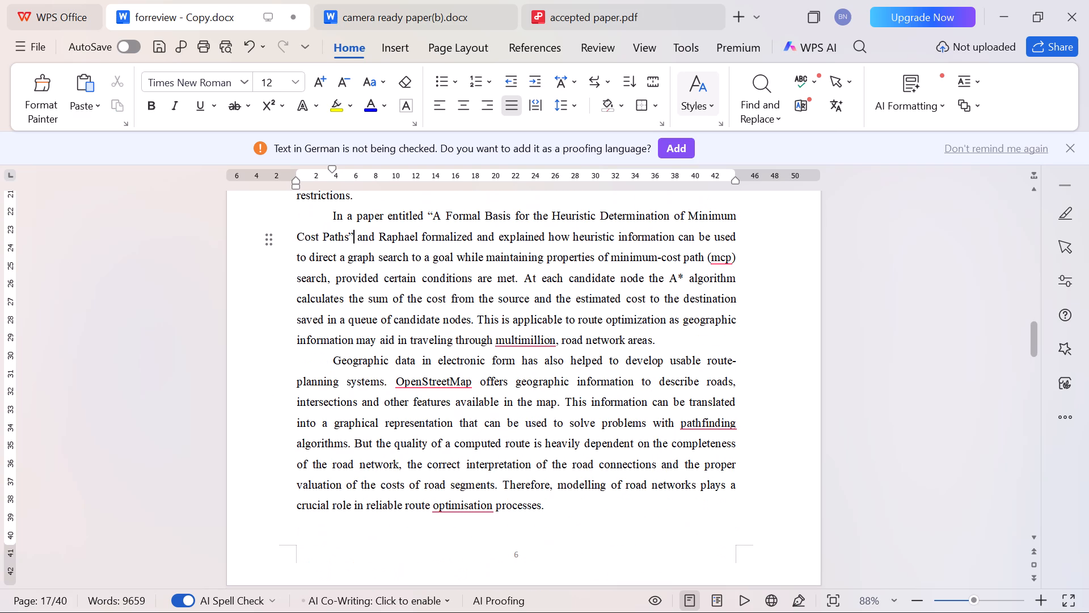
key("alt+Tab")
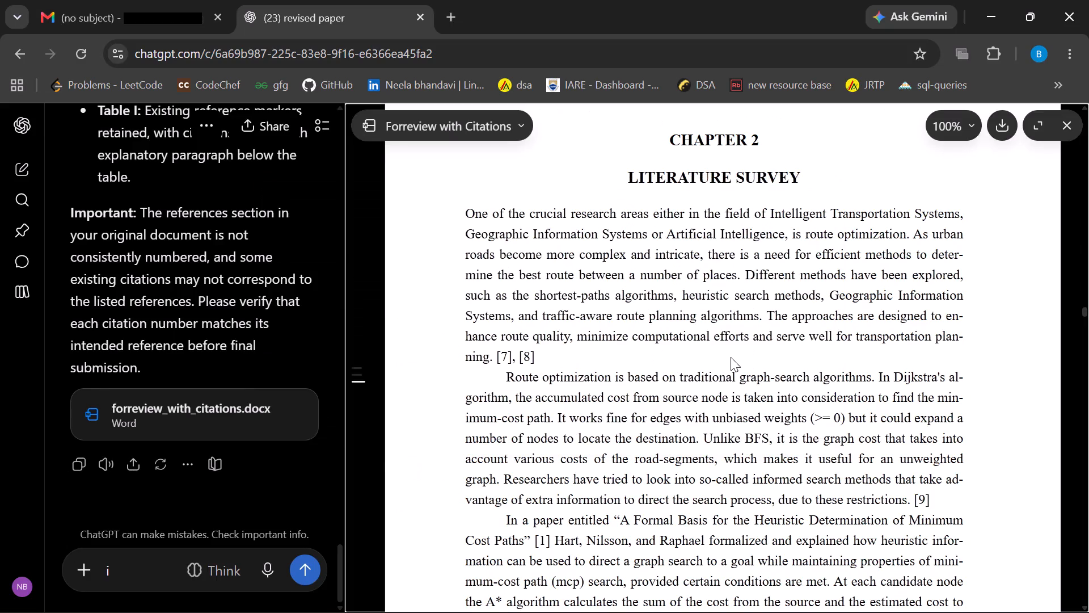
scroll(731, 357, "down", 2)
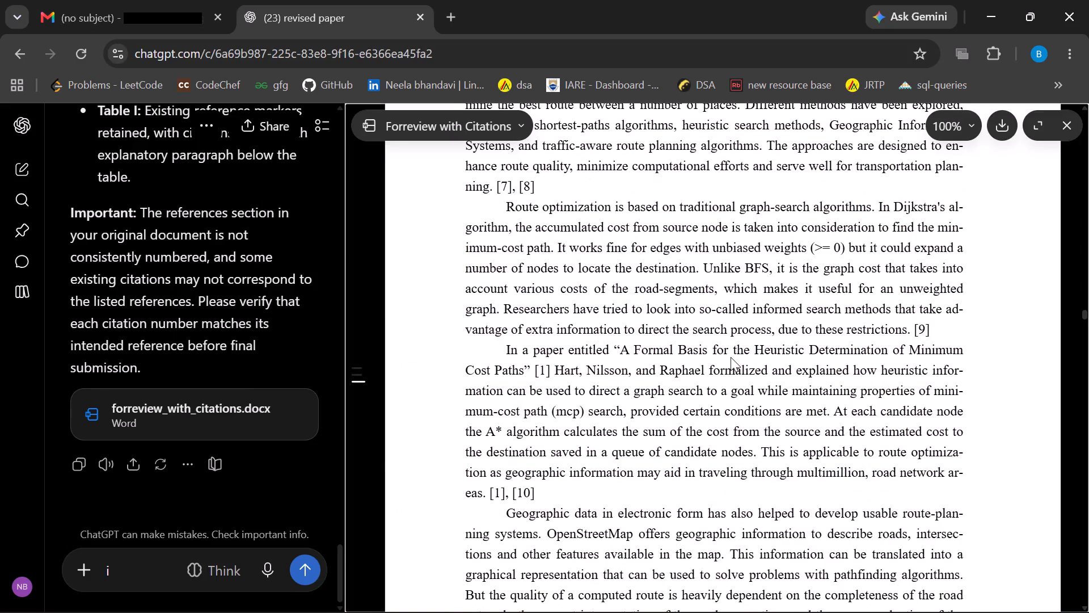
scroll(731, 357, "up", 2)
key("alt+Tab")
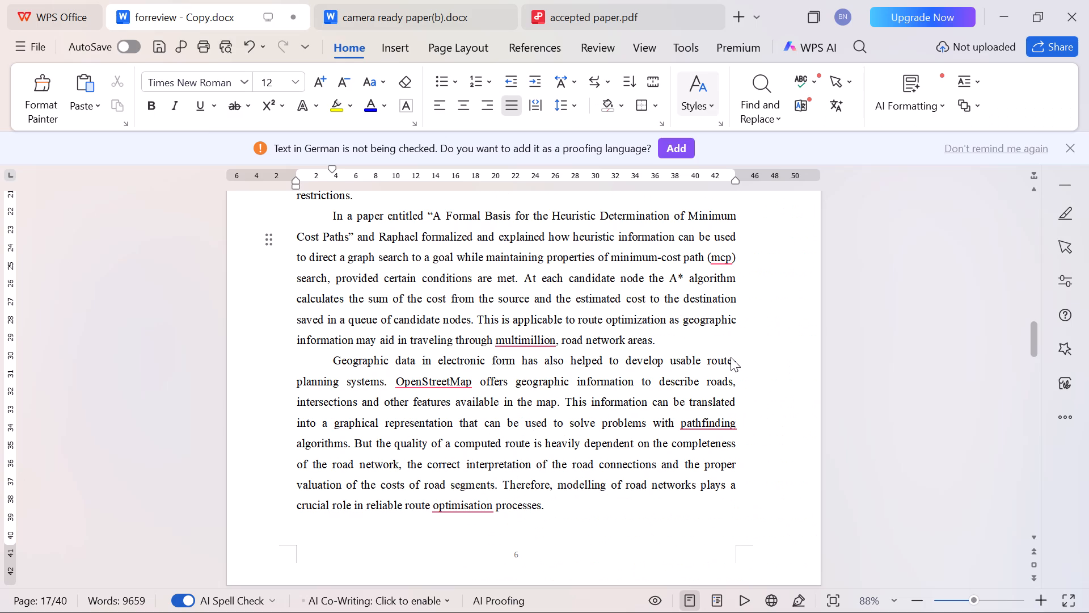
scroll(576, 358, "up", 2)
scroll(446, 312, "up", 3)
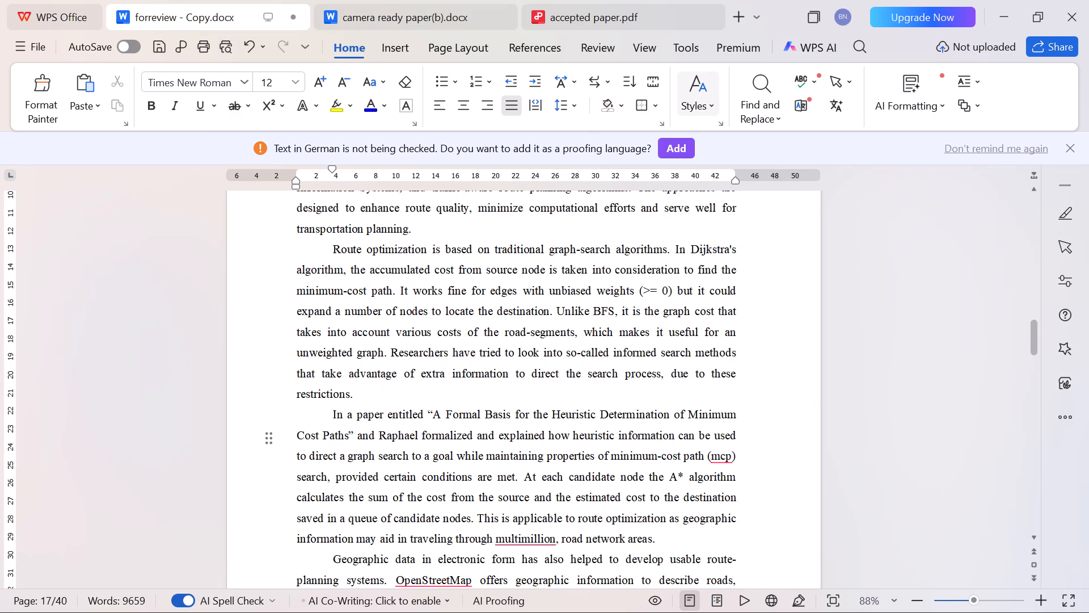
scroll(402, 371, "up", 4)
key("alt+Tab")
key("alt+Tab")
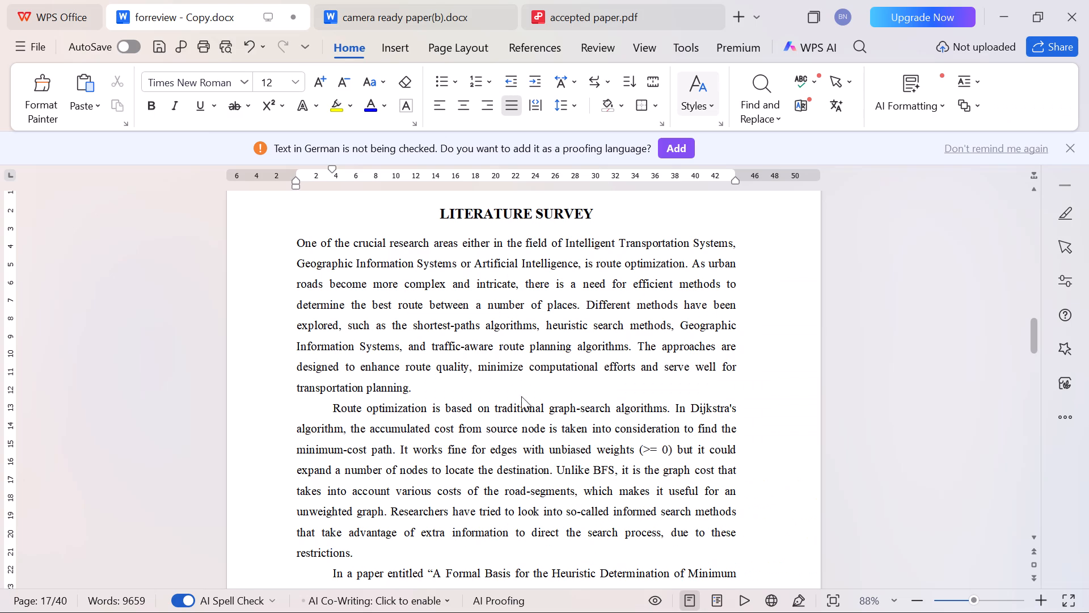
left_click(471, 387)
type("[7] , [8]")
Check the cited version in Chrome and add citation [9] after "restrictions." in the second Literature Survey paragraph in WPS Office.
key("alt+Tab")
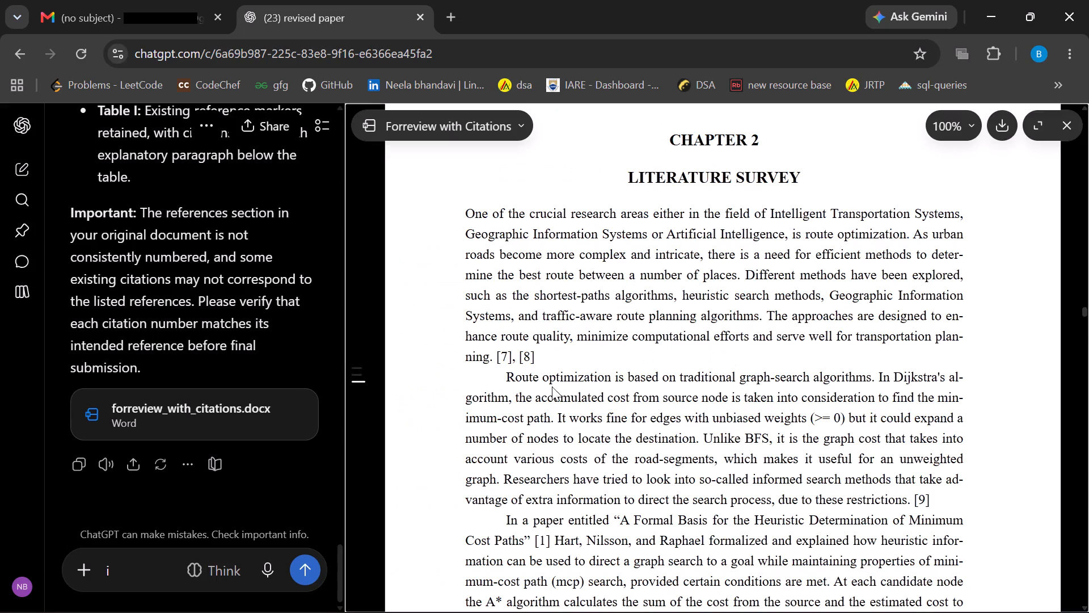
key("alt+Tab")
left_click(570, 560)
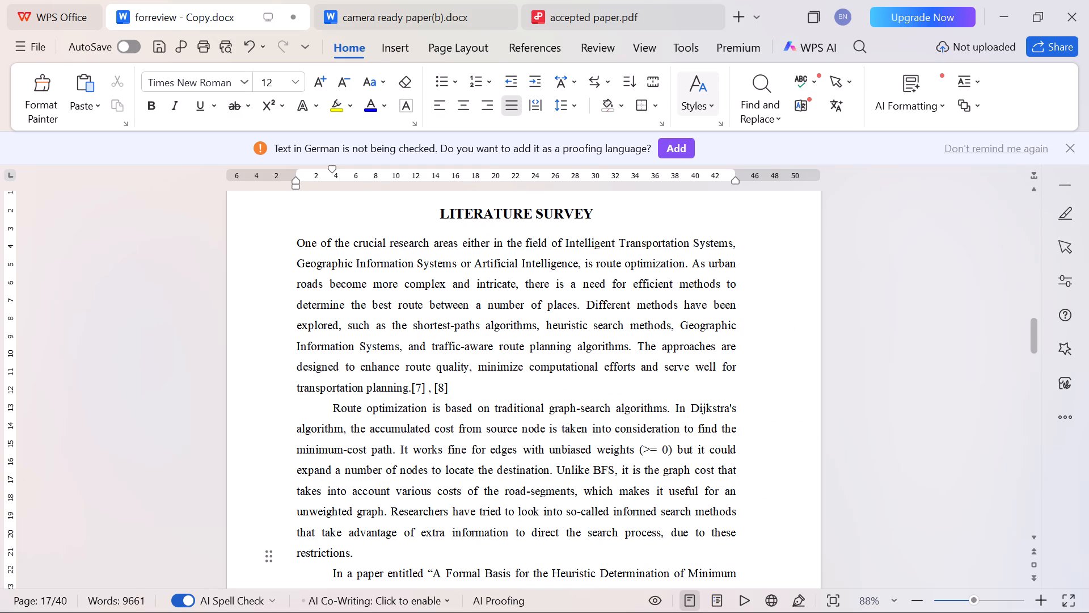
type("[9]")
Check the cited version in Chrome and add citations [1],[10] after "road network areas." in the third Literature Survey paragraph in WPS Office.
scroll(569, 559, "down", 3)
key("alt+Tab")
scroll(603, 496, "down", 2)
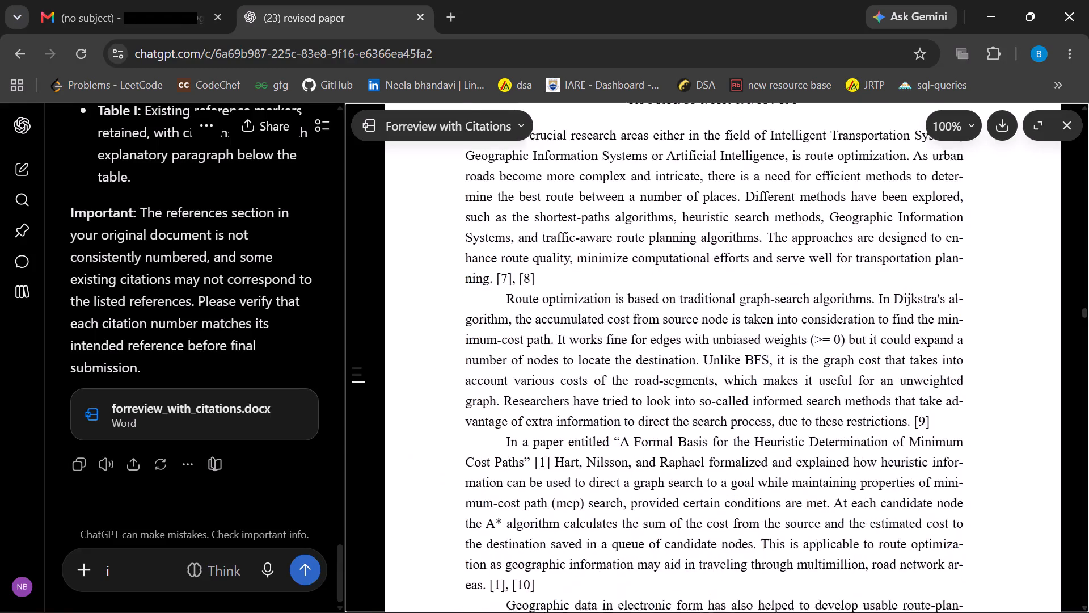
scroll(603, 496, "down", 1)
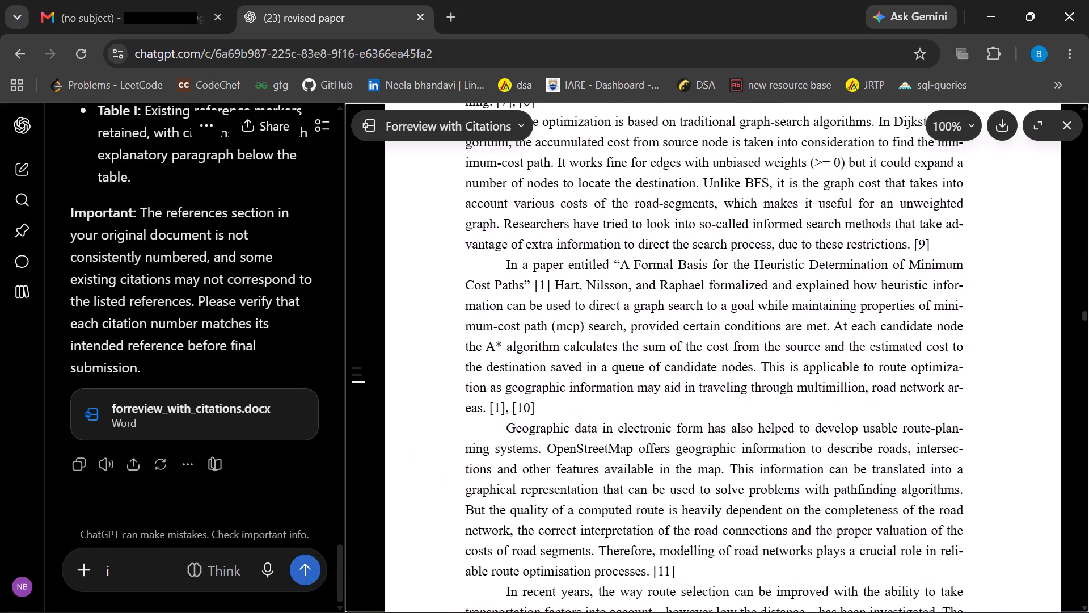
key("alt+Tab")
scroll(603, 496, "down", 1)
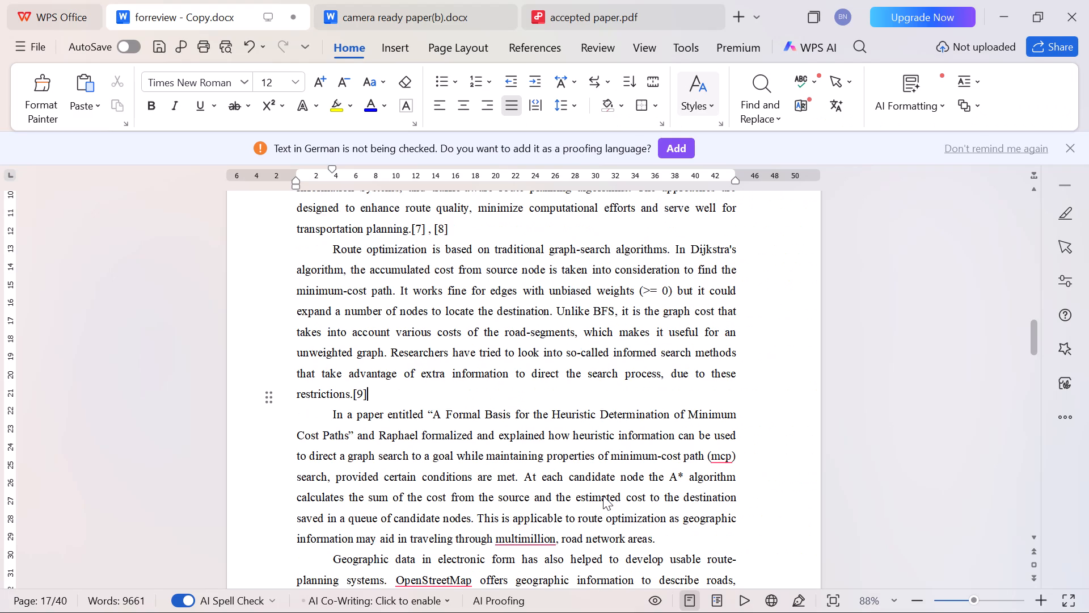
scroll(603, 496, "down", 1)
left_click(681, 503)
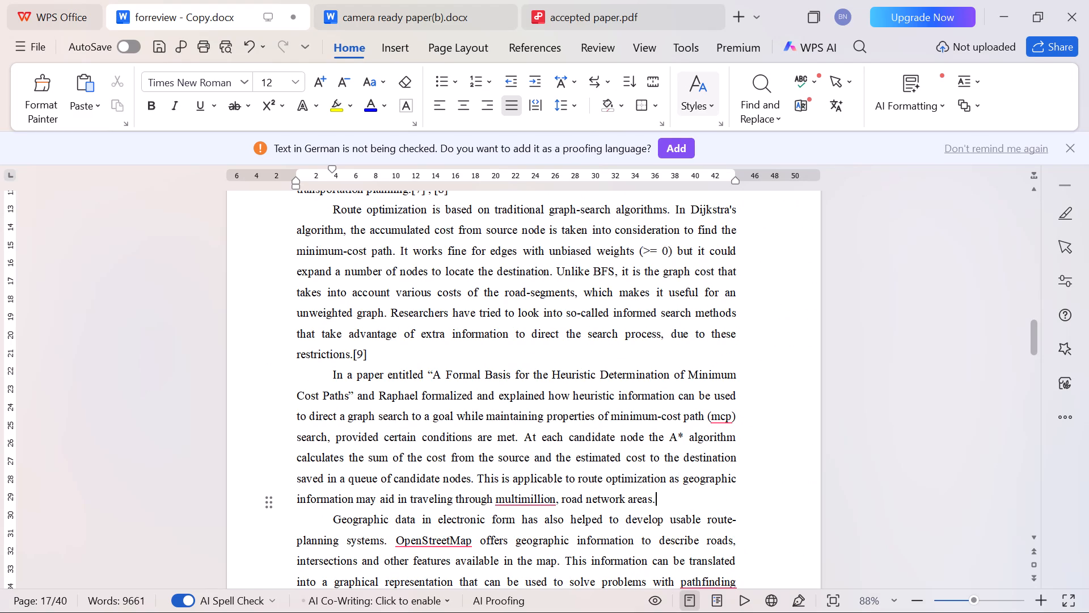
type("[1],[10]")
Check the cited version in Chrome and add citation [11] at the end of the "Geographic data in electronic form" paragraph in WPS Office.
key("alt+Tab")
scroll(681, 498, "down", 4)
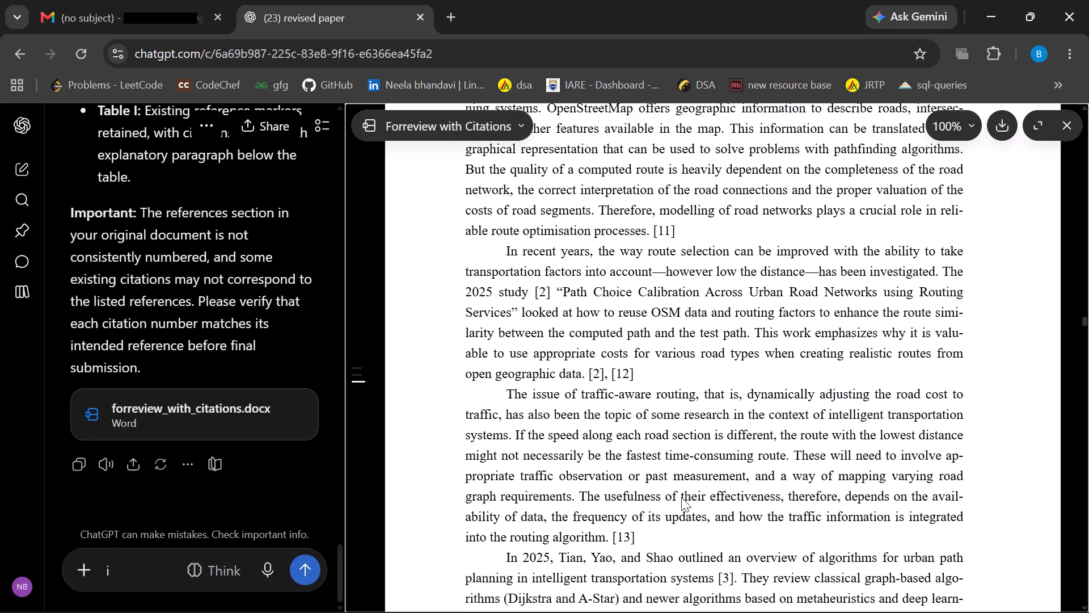
key("alt+Tab")
scroll(681, 497, "down", 3)
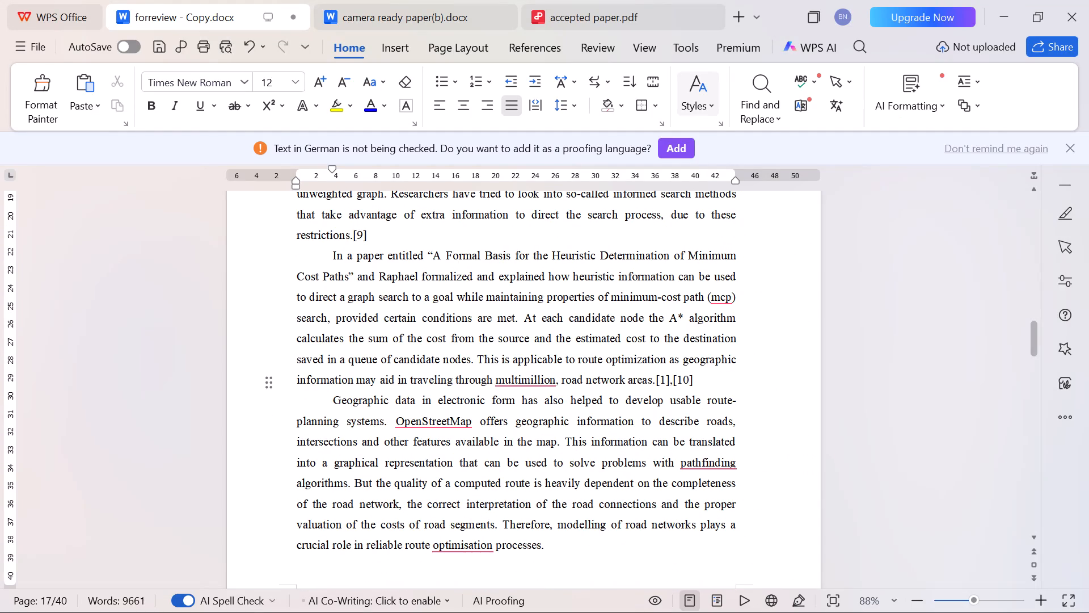
left_click(583, 547)
type("[11]")
Compare with the cited version in Chrome and add citations [2],[12] after "open geographic data." in the "In recent years" paragraph in WPS Office.
key("alt+Tab")
scroll(583, 547, "down", 3)
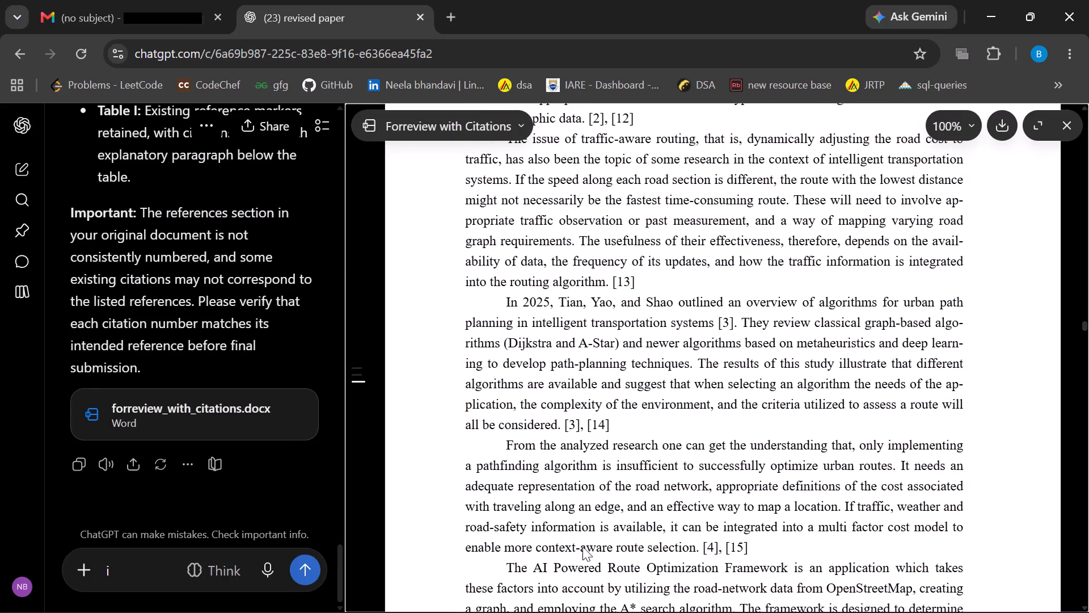
key("alt+Tab")
scroll(662, 431, "down", 6)
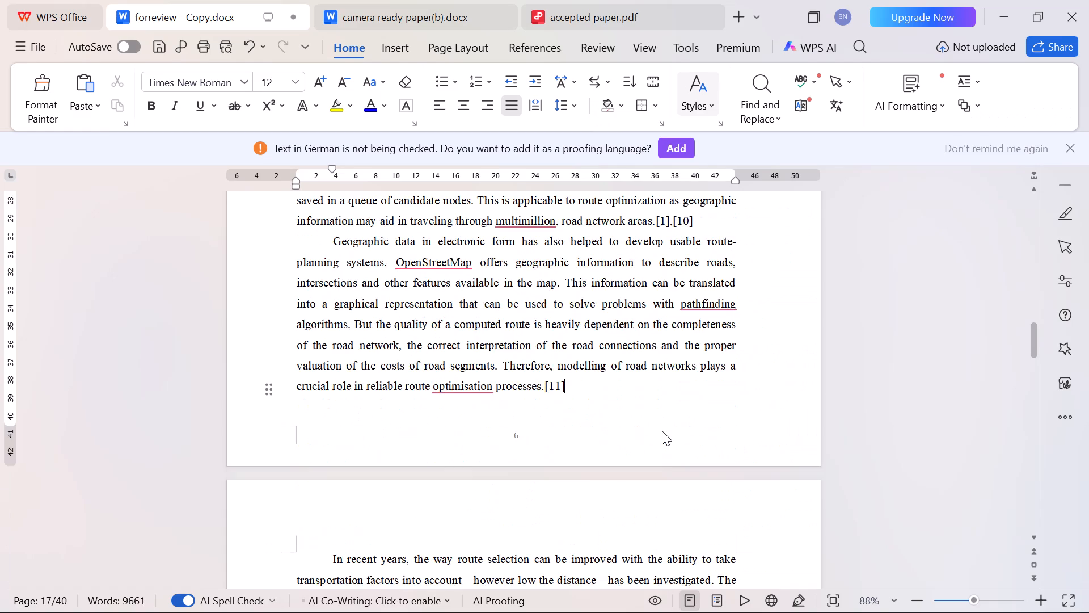
scroll(662, 431, "down", 2)
key("alt+Tab")
scroll(565, 452, "up", 1)
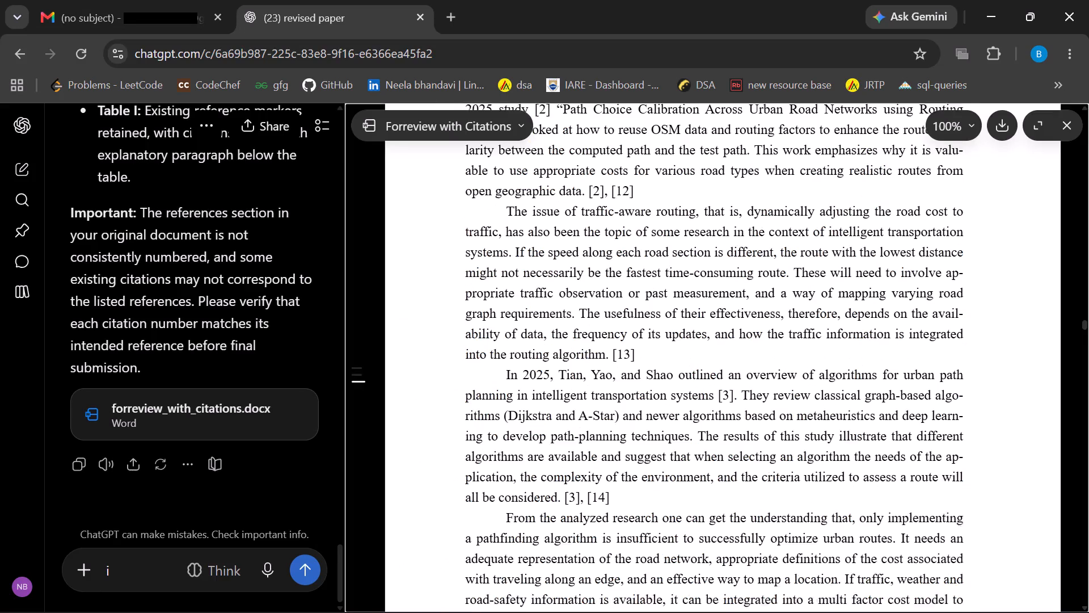
scroll(565, 452, "up", 2)
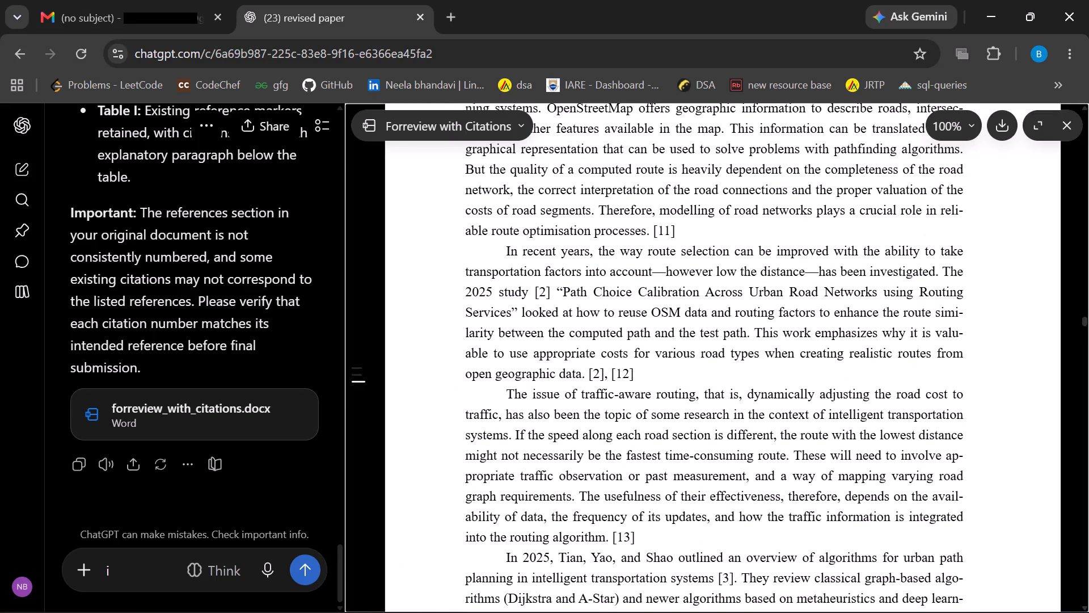
scroll(565, 452, "up", 1)
key("alt+Tab")
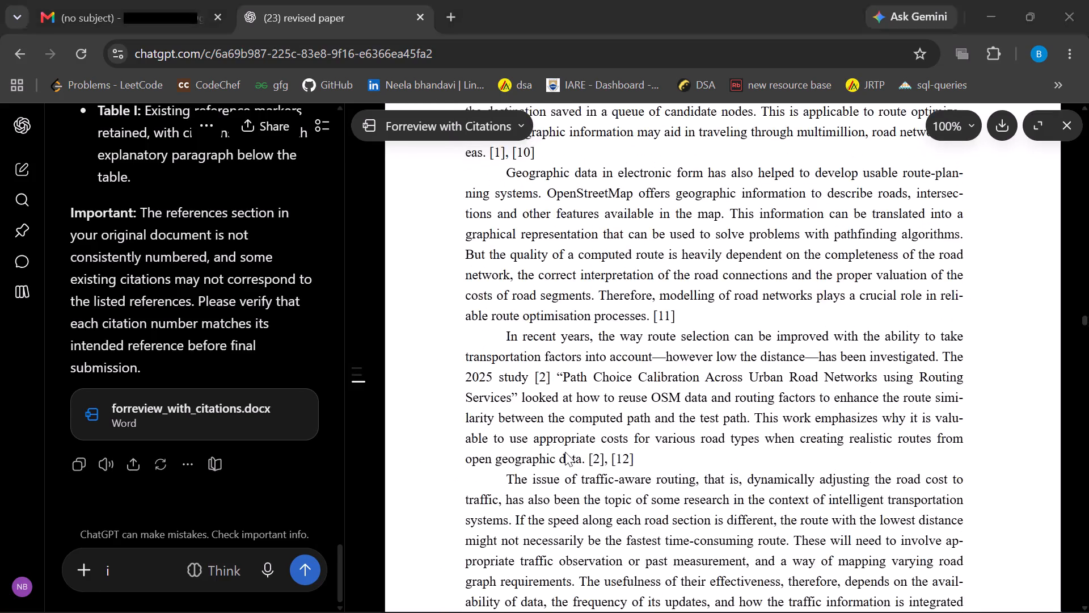
scroll(565, 452, "up", 4)
scroll(565, 452, "down", 2)
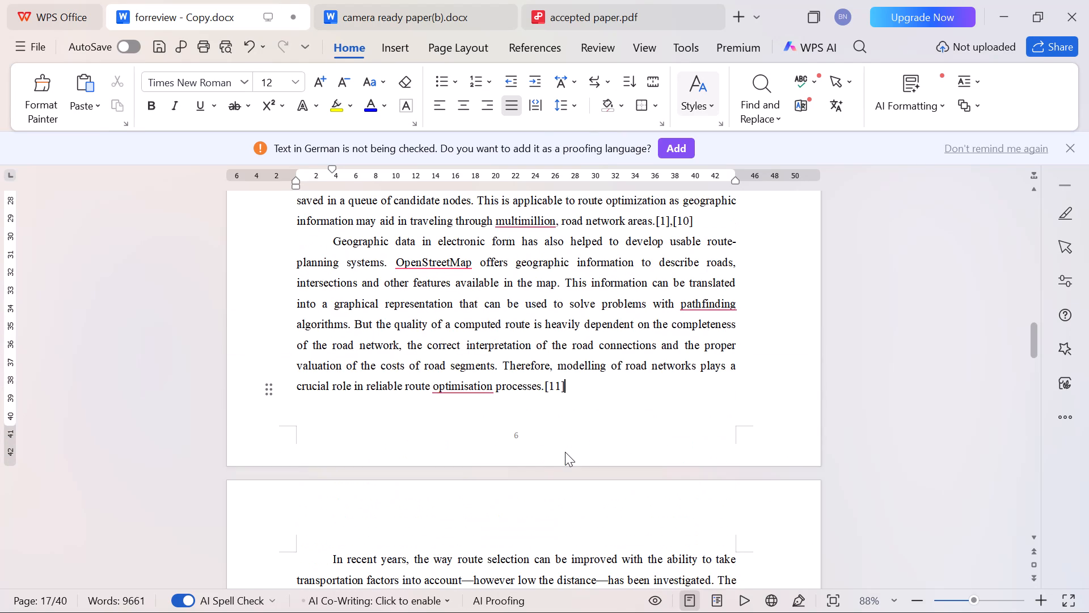
scroll(565, 452, "down", 4)
key("alt+Tab")
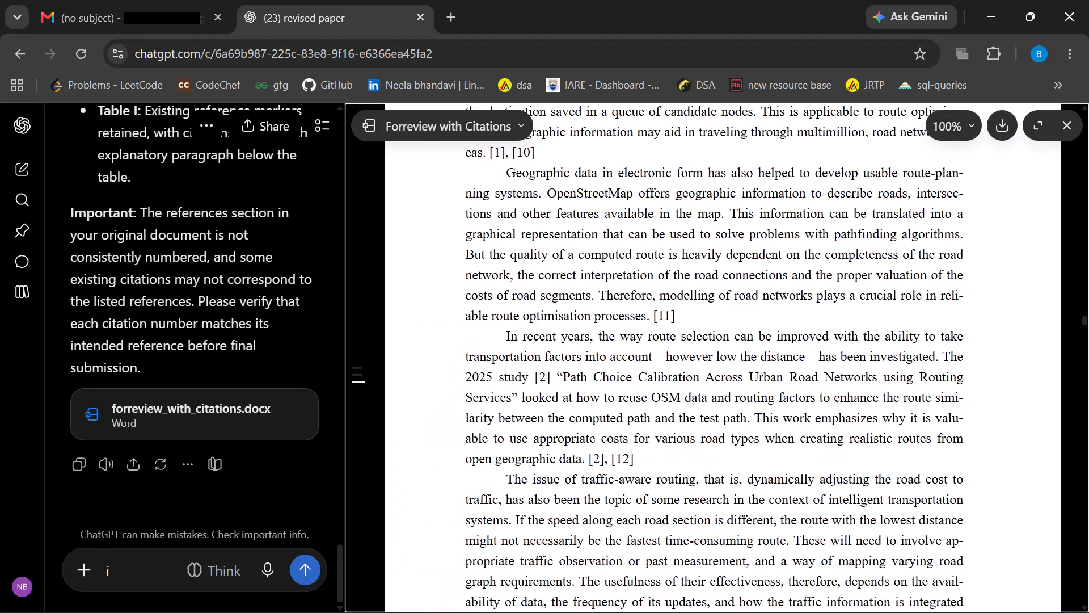
key("alt+Tab")
key("alt+Tab")
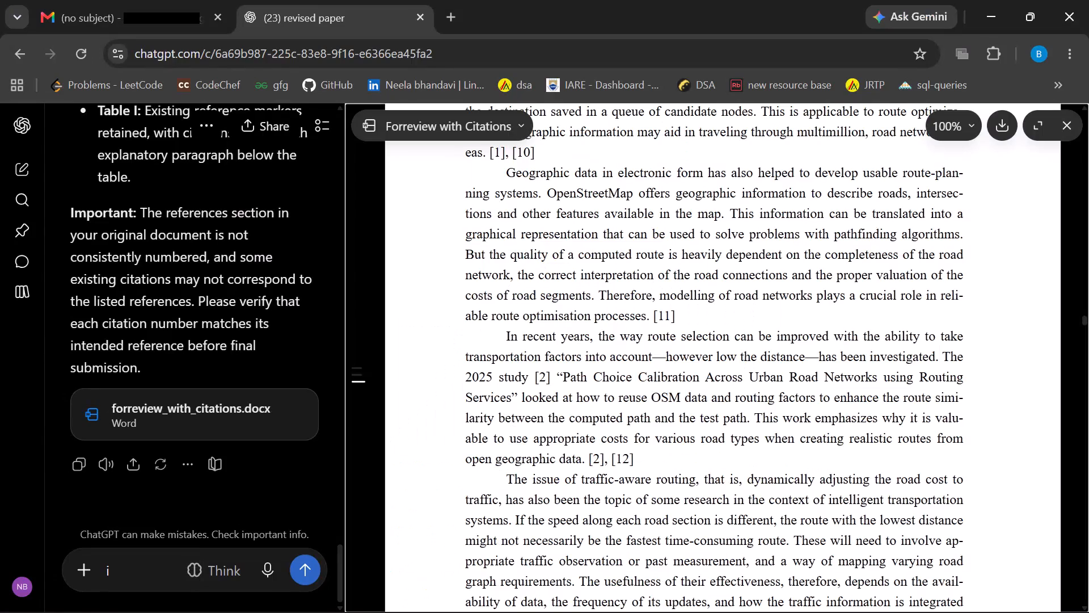
key("alt+Tab")
left_click(566, 450)
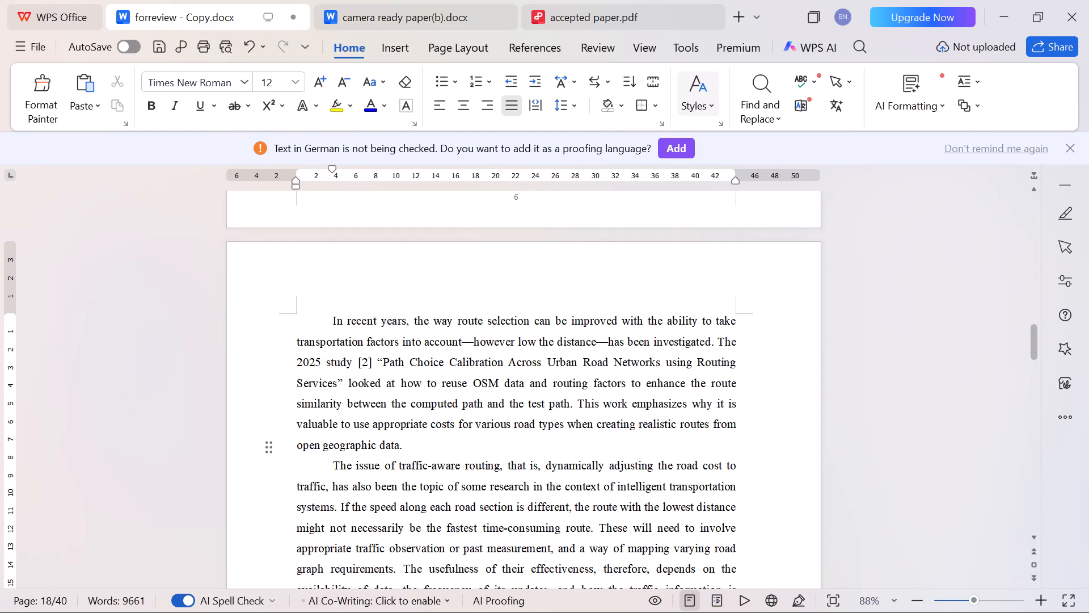
type("[2],[12]")
Check the cited version in Chrome and add citation [13] after "routing algorithm." in the traffic-aware routing paragraph in WPS Office.
key("alt+Tab")
scroll(566, 450, "down", 3)
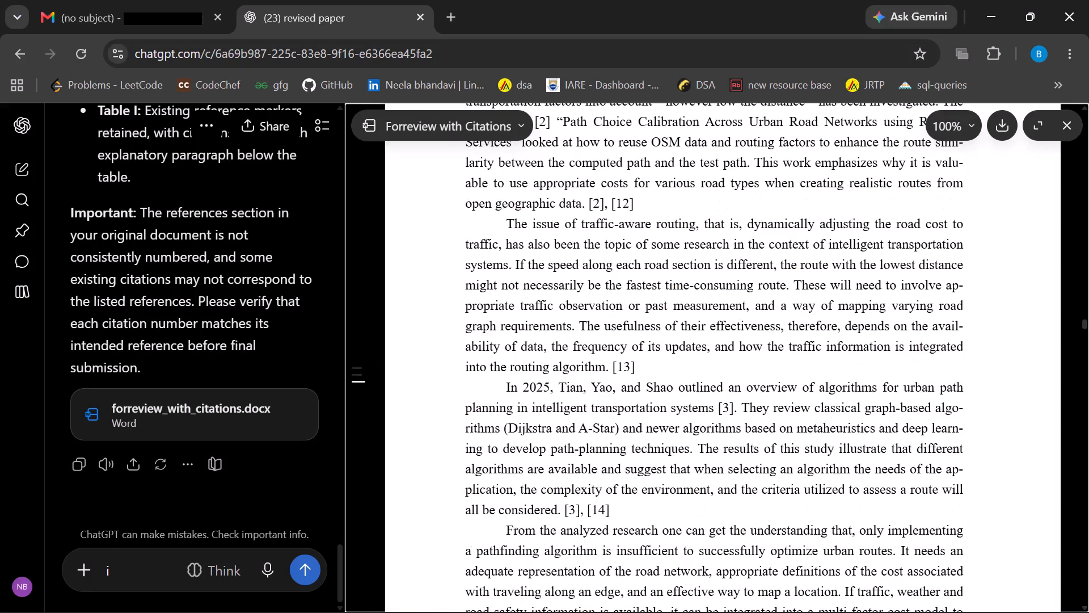
key("alt+Tab")
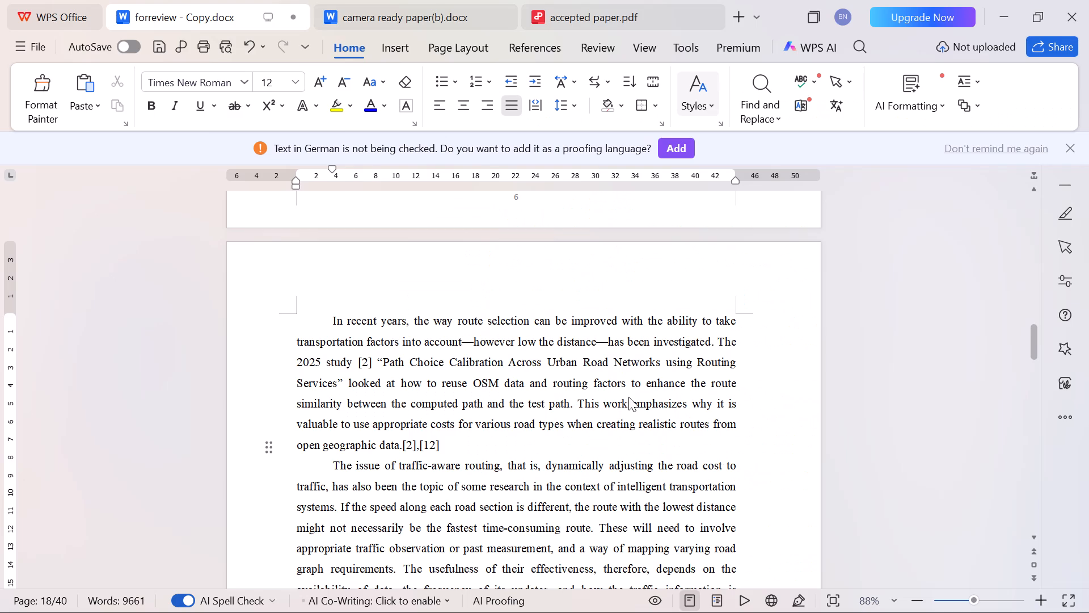
scroll(556, 414, "down", 4)
left_click(493, 450)
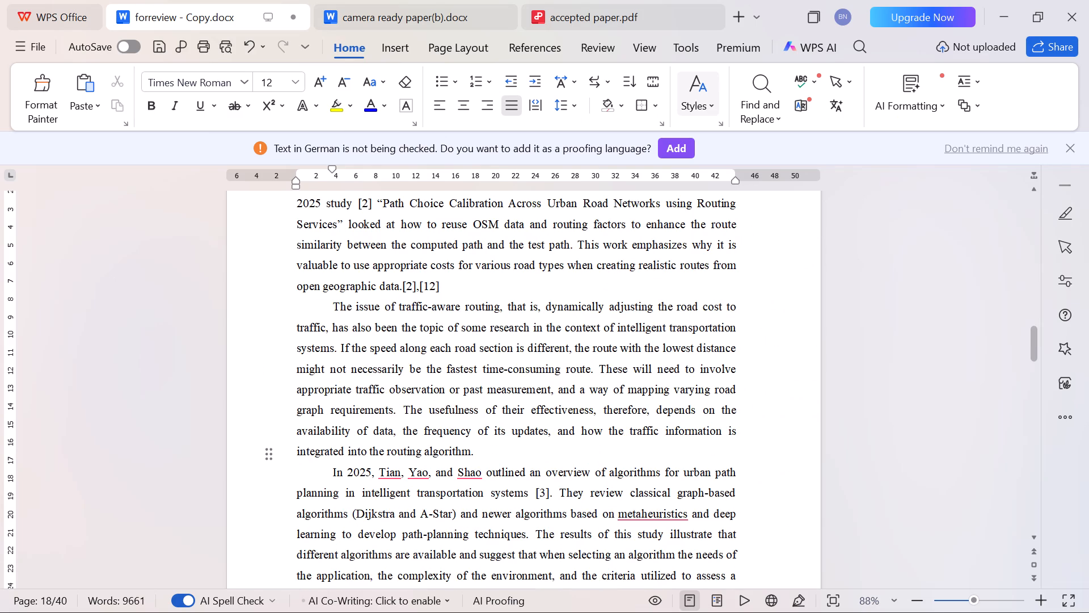
type("[13]")
Compare with the cited version in Chrome and delete the opening "In 2025" sentence, including its [3], from the following paragraph in WPS Office.
key("alt+Tab")
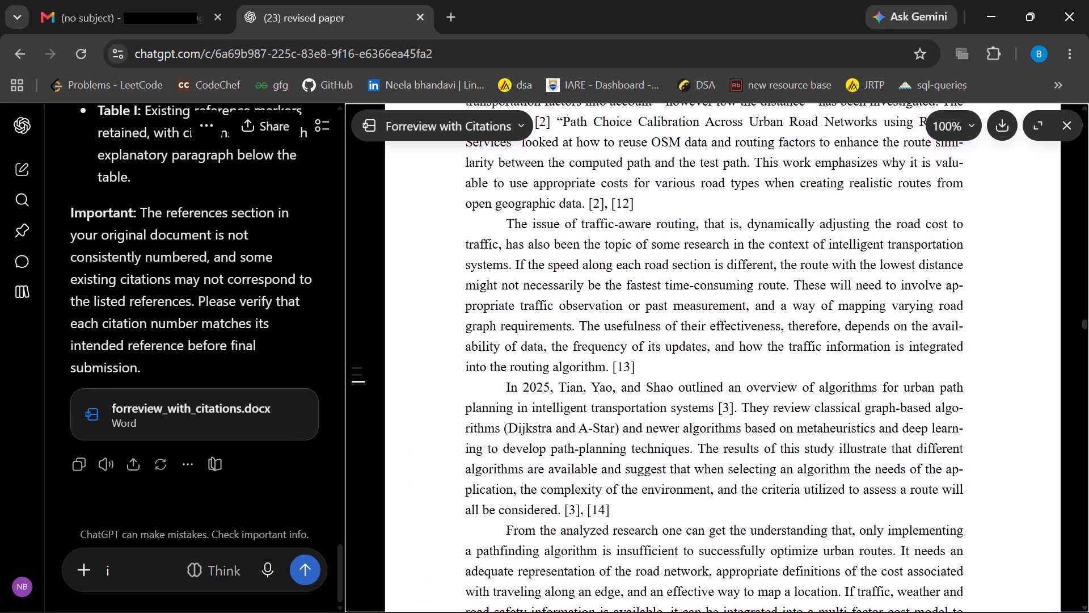
scroll(527, 431, "down", 2)
key("alt+Tab")
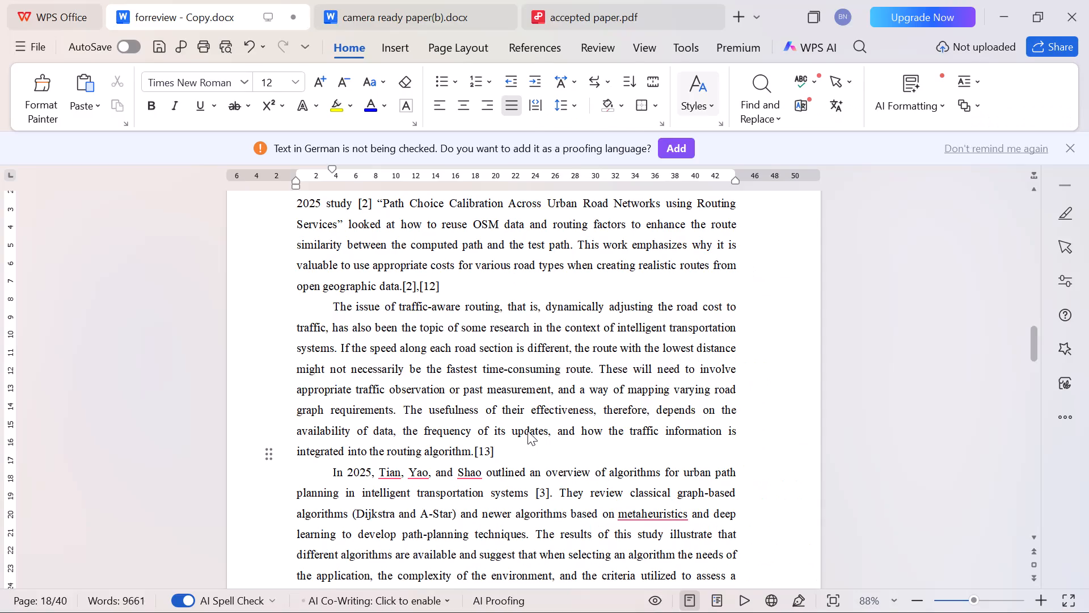
key("alt+Tab")
key("alt+Tab")
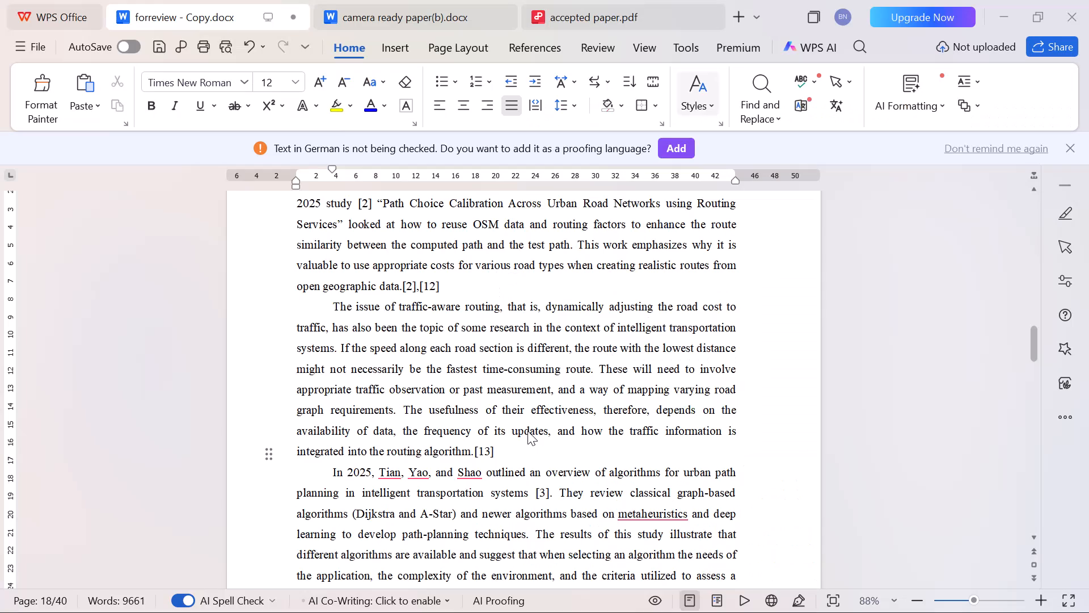
scroll(527, 431, "down", 3)
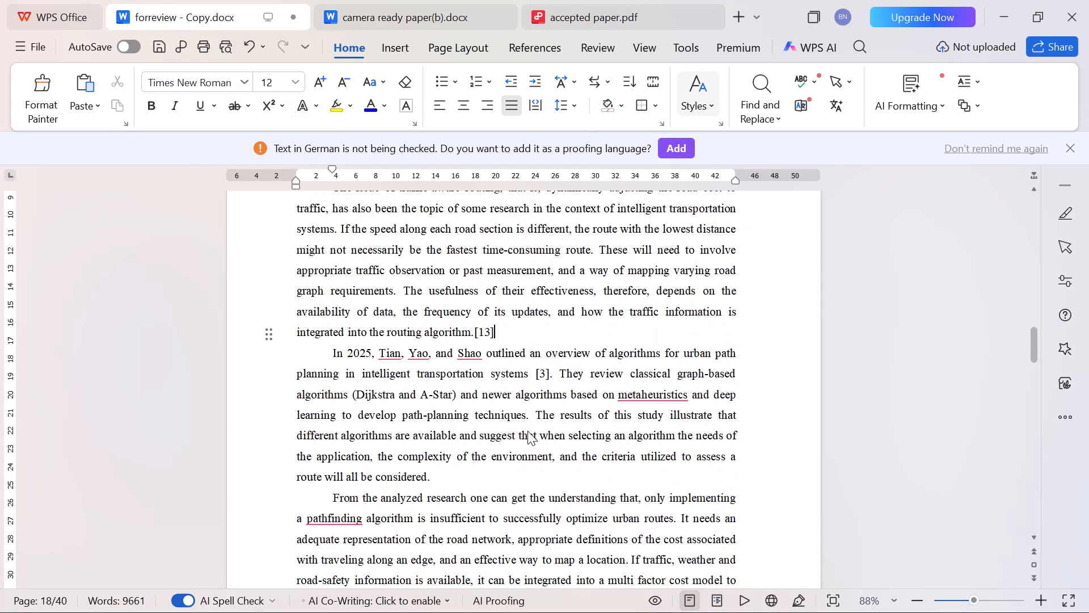
key("alt+Tab")
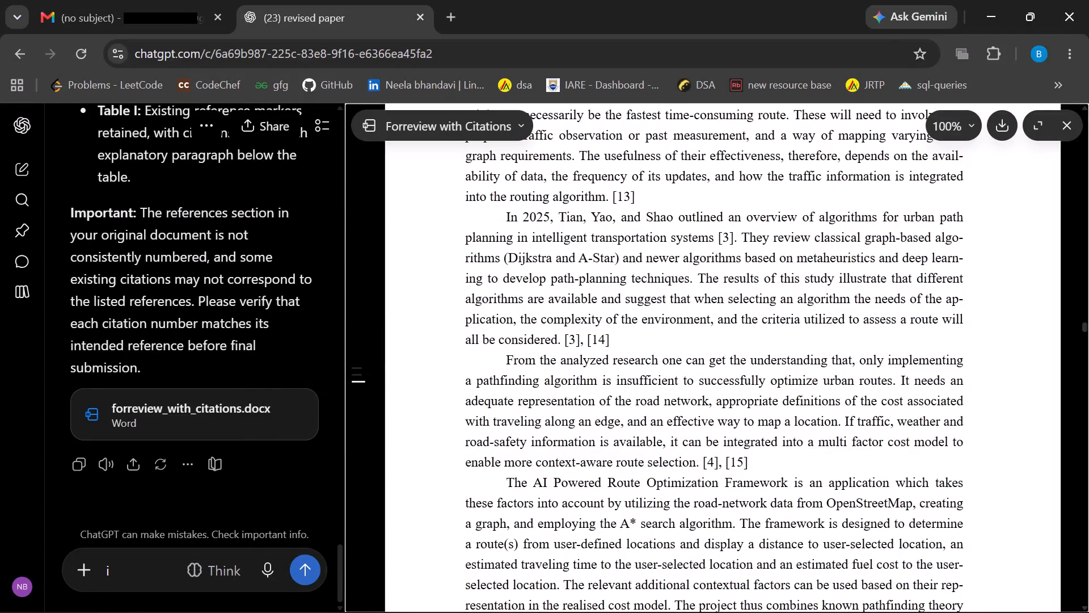
key("alt+Tab")
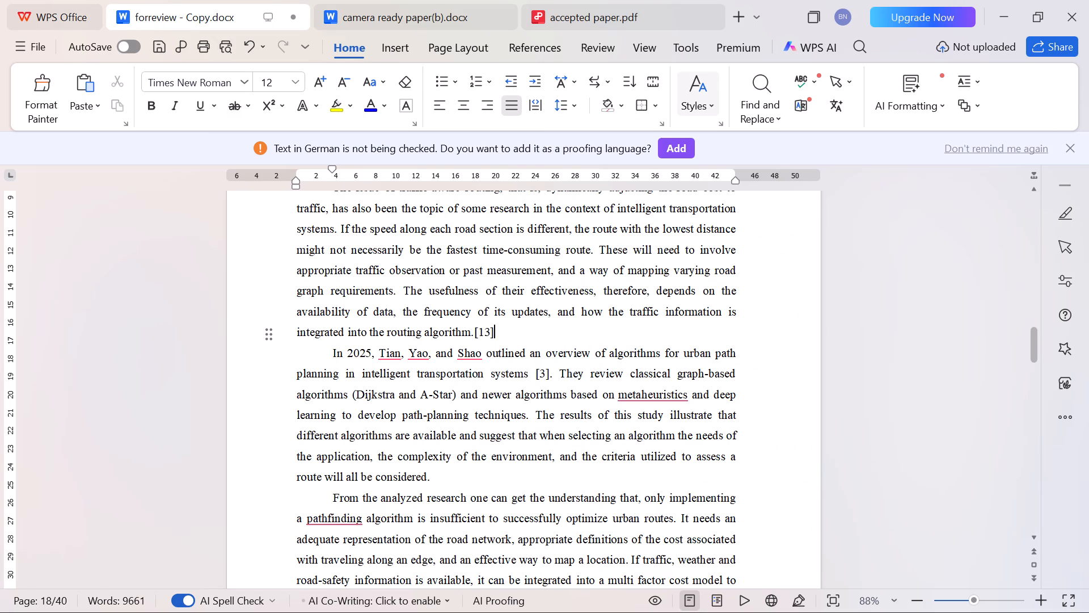
left_click_drag(558, 372, 432, 364)
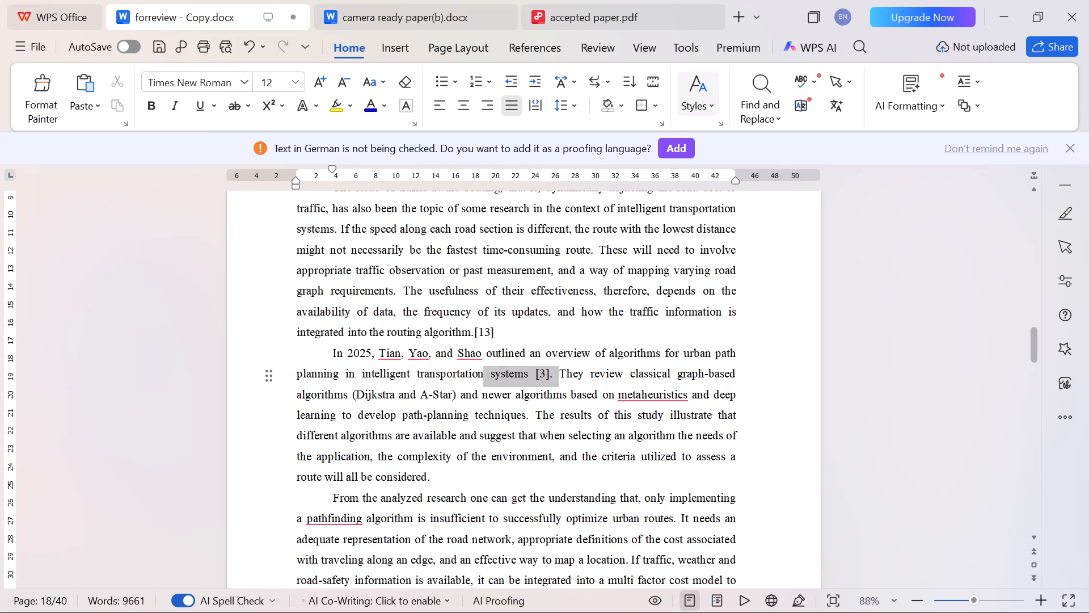
left_click_drag(432, 364, 333, 353)
key("BackSpace")
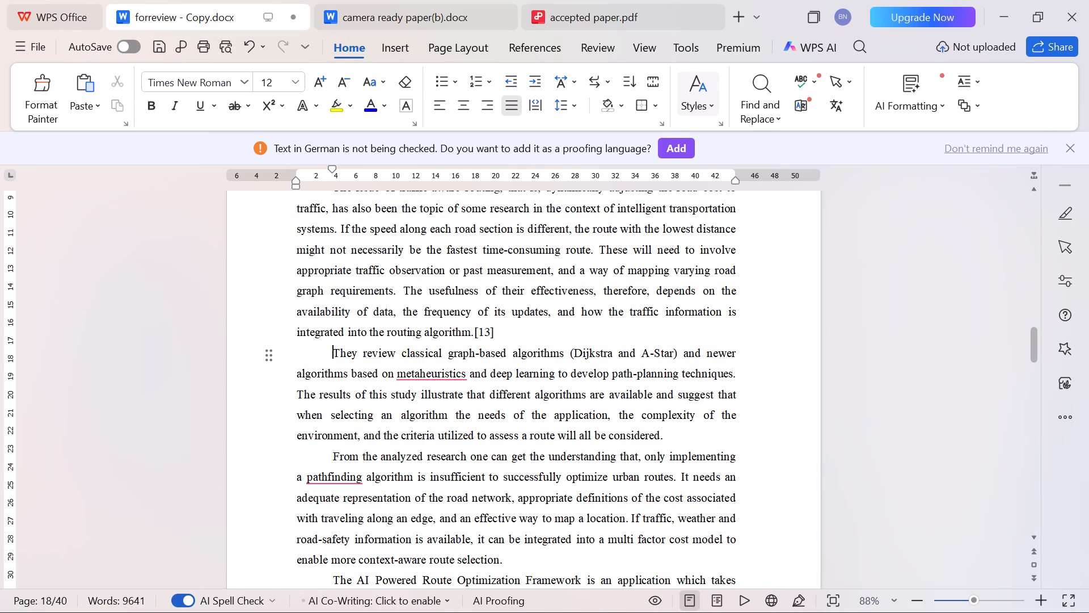
Recheck the cited version in Chrome and insert citations [3],[14] for the "They review classical graph-based algorithms" paragraph in WPS Office.
key("alt+Tab")
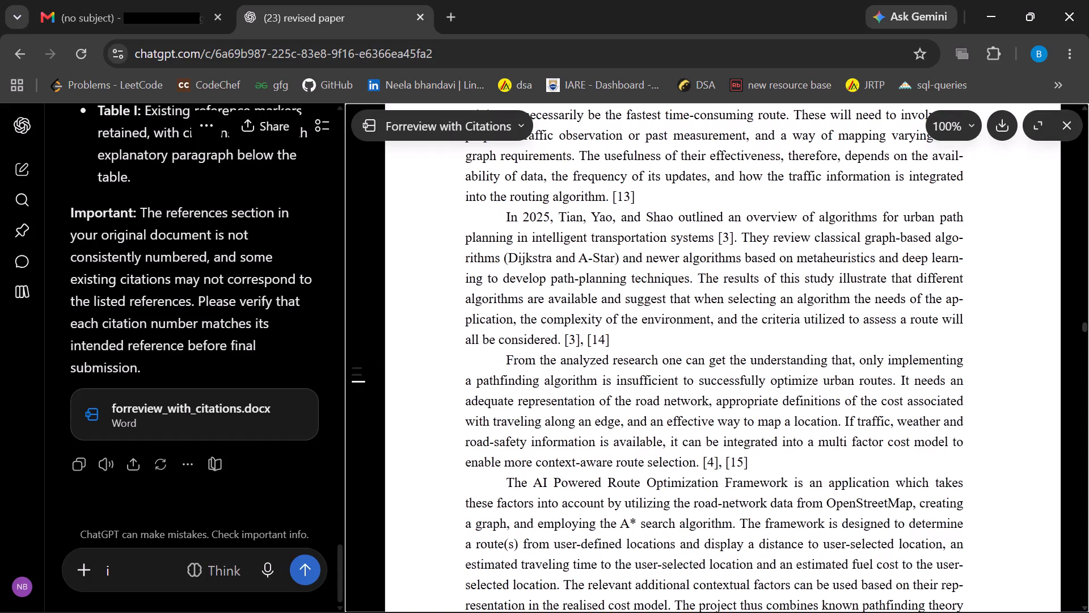
key("alt+Tab")
key("alt+Tab")
key("alt+Tab")
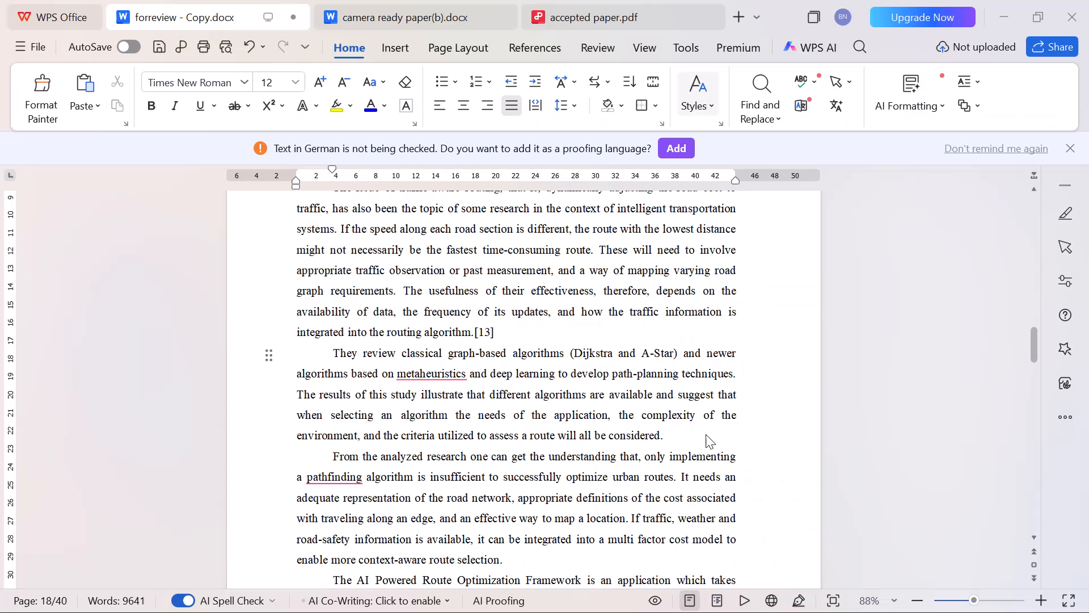
type("[3],[14]")
Check the cited version in Chrome and add citations [4], [15] after "context-aware route selection." in WPS Office.
key("alt+Tab")
scroll(706, 434, "down", 2)
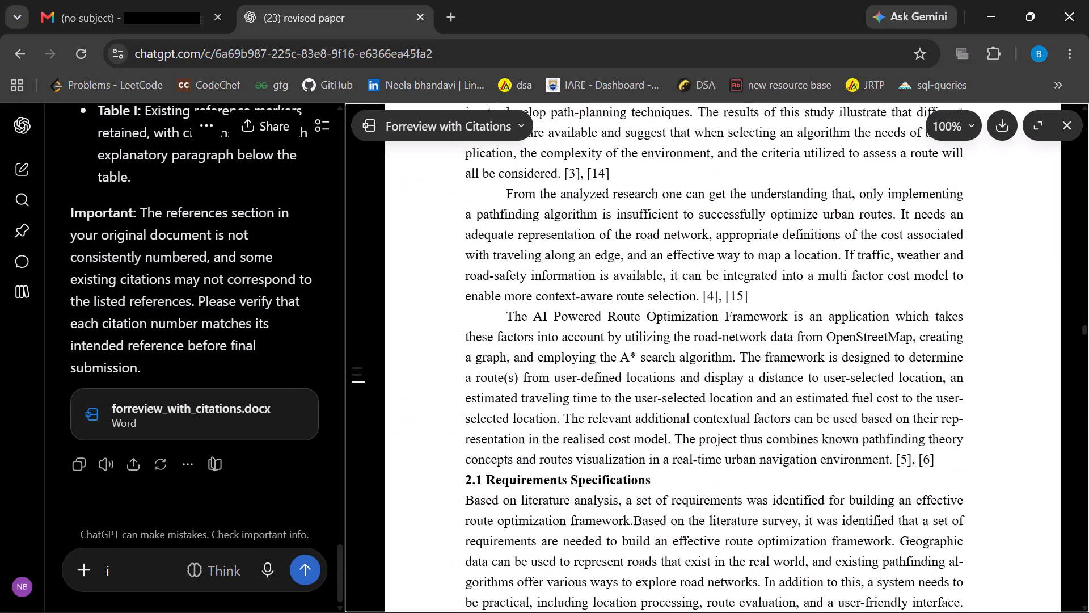
key("alt+Tab")
scroll(706, 434, "down", 2)
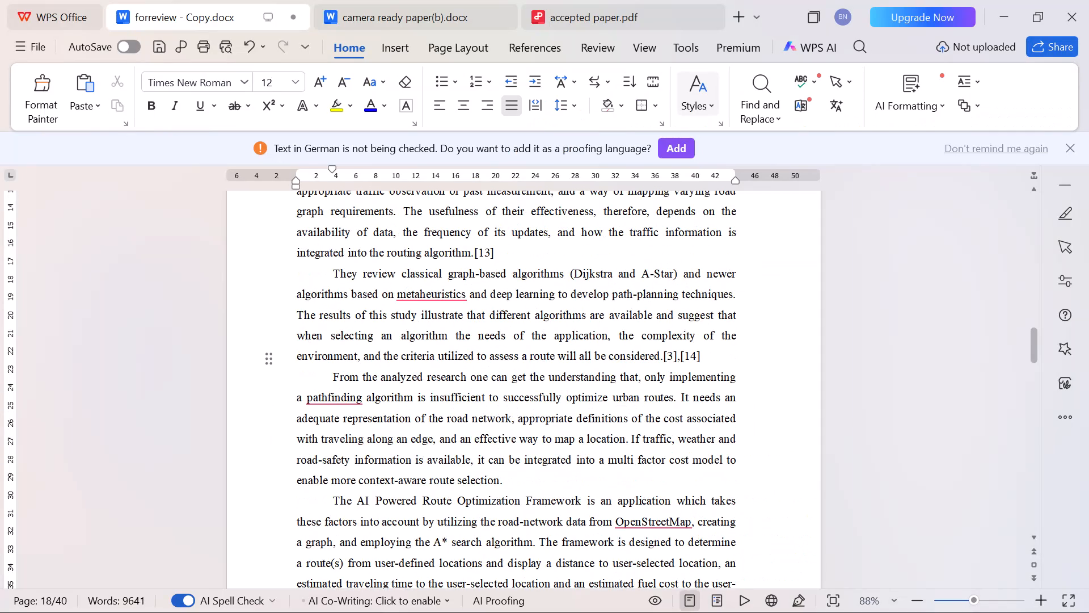
left_click(541, 481)
type("[4], [15]")
Check the cited version in Chrome and add citations [5],[6] after "urban navigation environment." in WPS Office.
key("alt+Tab")
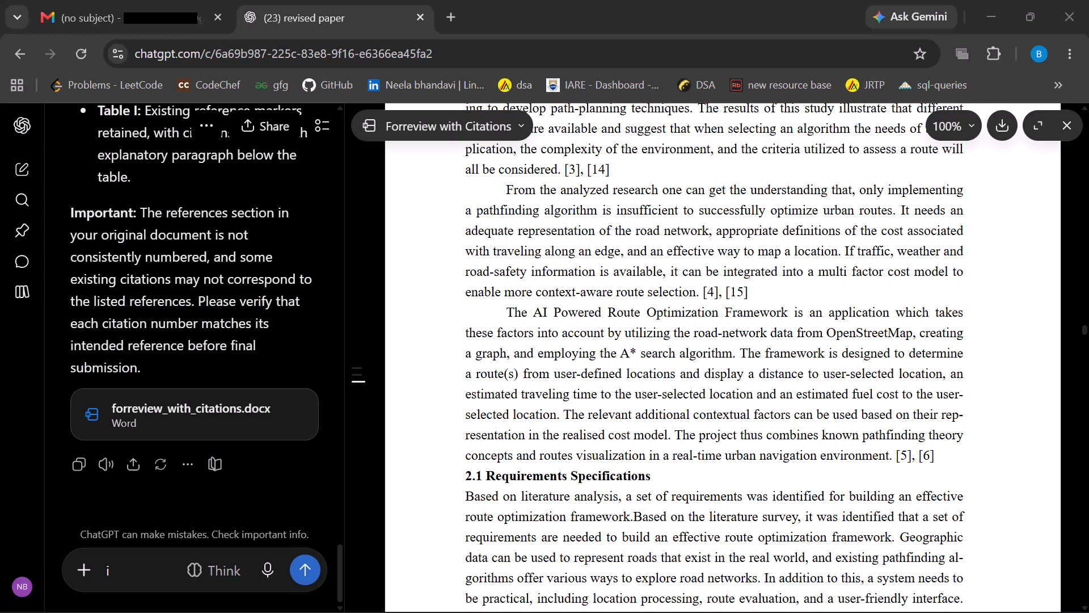
key("alt+Tab")
scroll(541, 481, "down", 2)
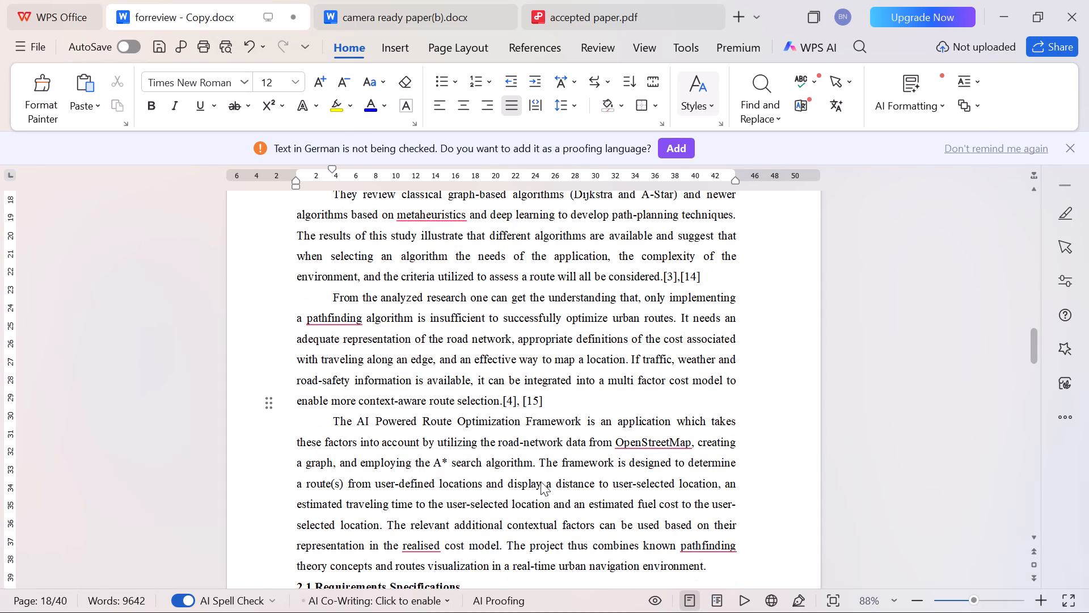
key("alt+Tab")
key("alt+Tab")
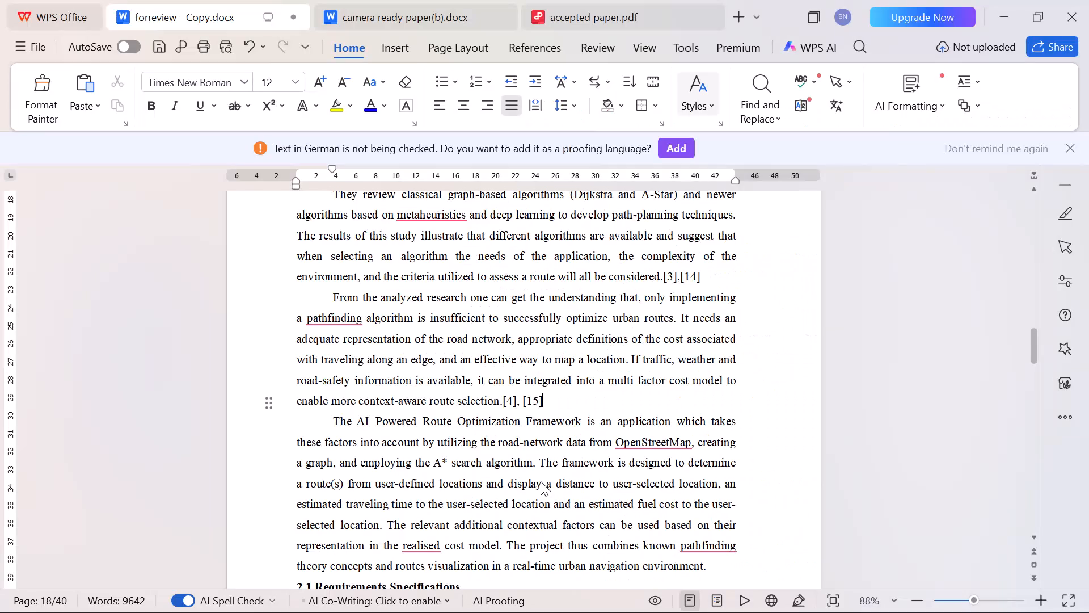
scroll(541, 481, "down", 3)
left_click(720, 450)
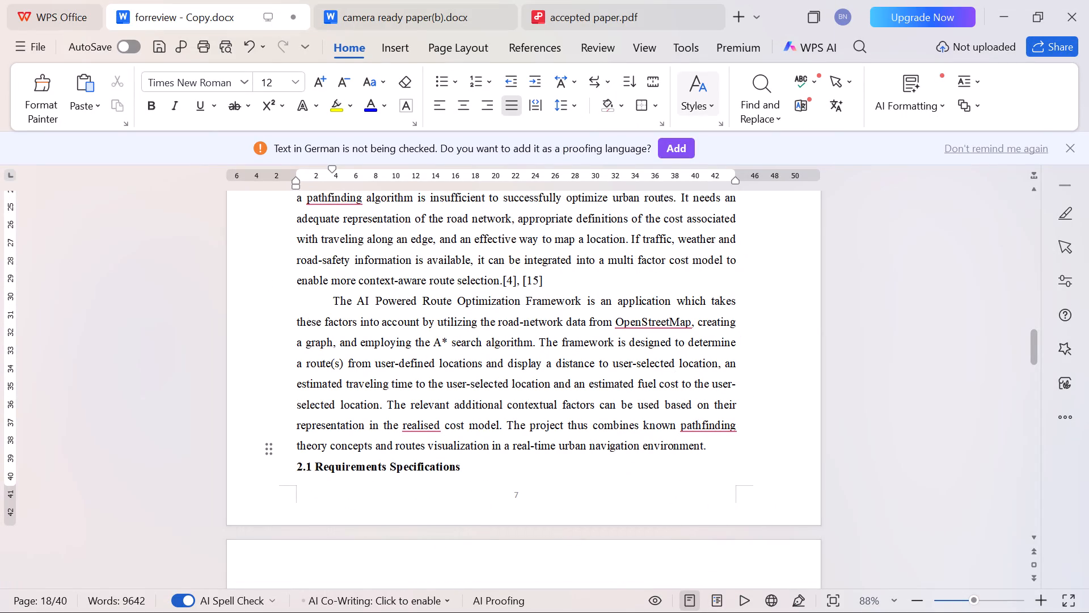
type("[5],[6]")
Insert a line break before the 2.1 Requirements Specifications heading to move it onto the next page.
key("Return")
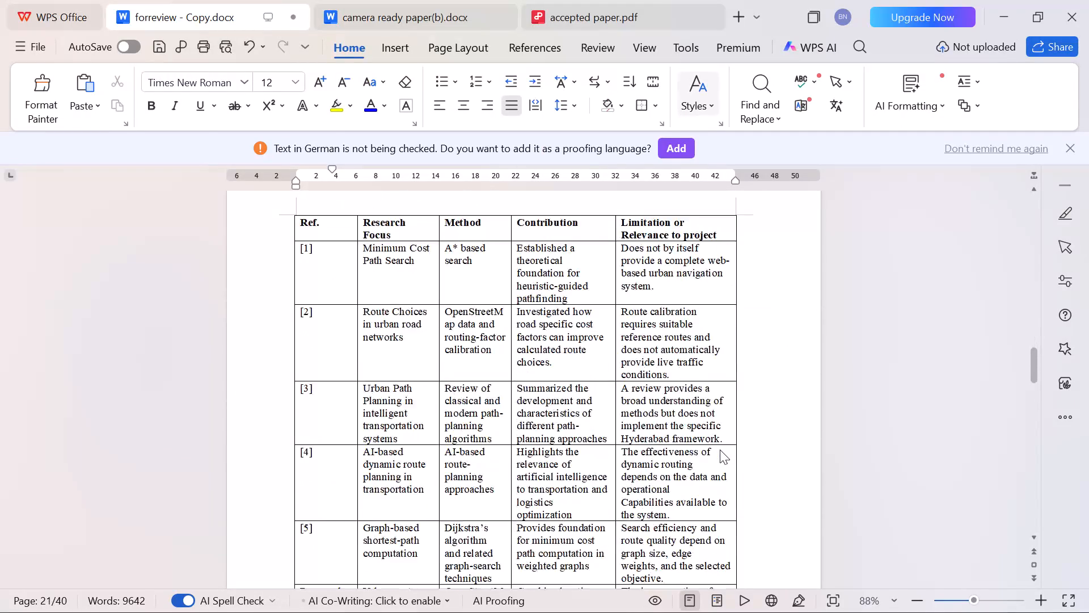
scroll(704, 456, "up", 3)
scroll(615, 411, "up", 9)
scroll(606, 394, "down", 2)
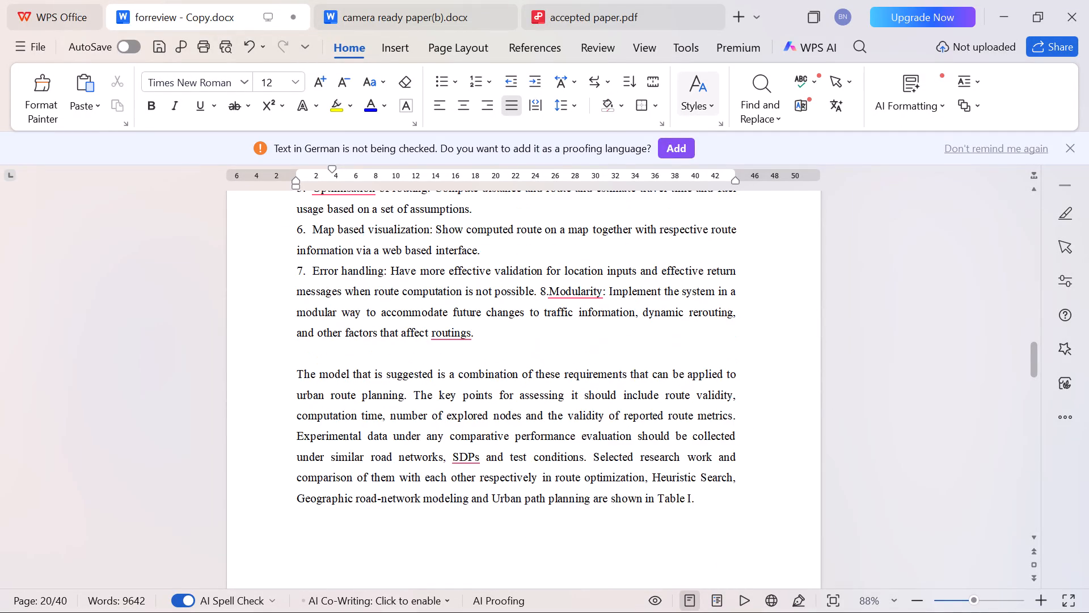
Add blank lines above the "TABLE I" title to move it and its caption onto the page with the comparison table.
scroll(606, 394, "down", 3)
left_click(495, 482)
key("Return")
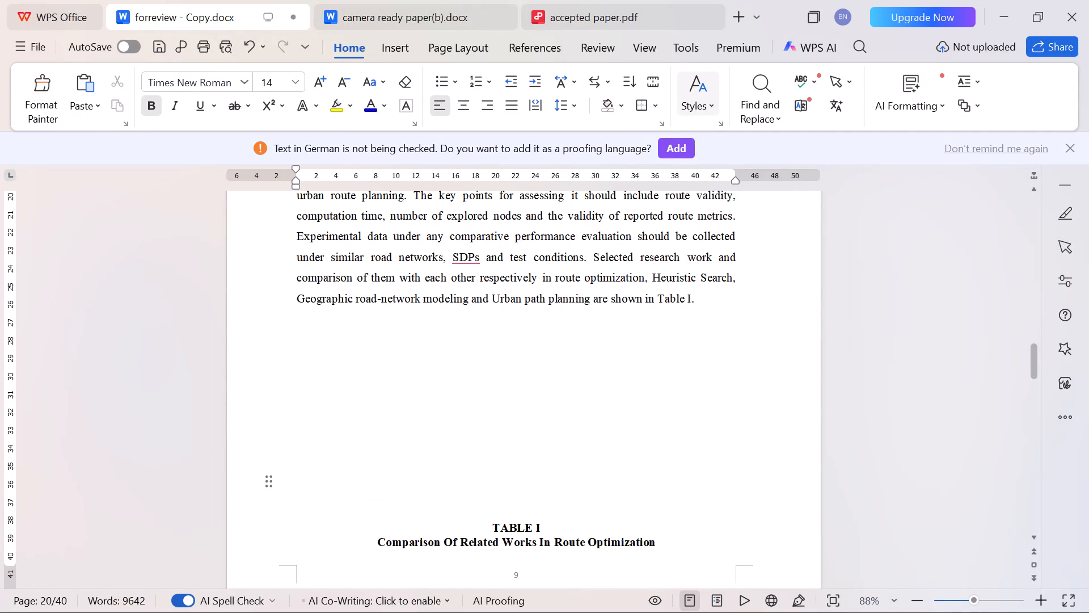
key("Return")
scroll(494, 482, "down", 6)
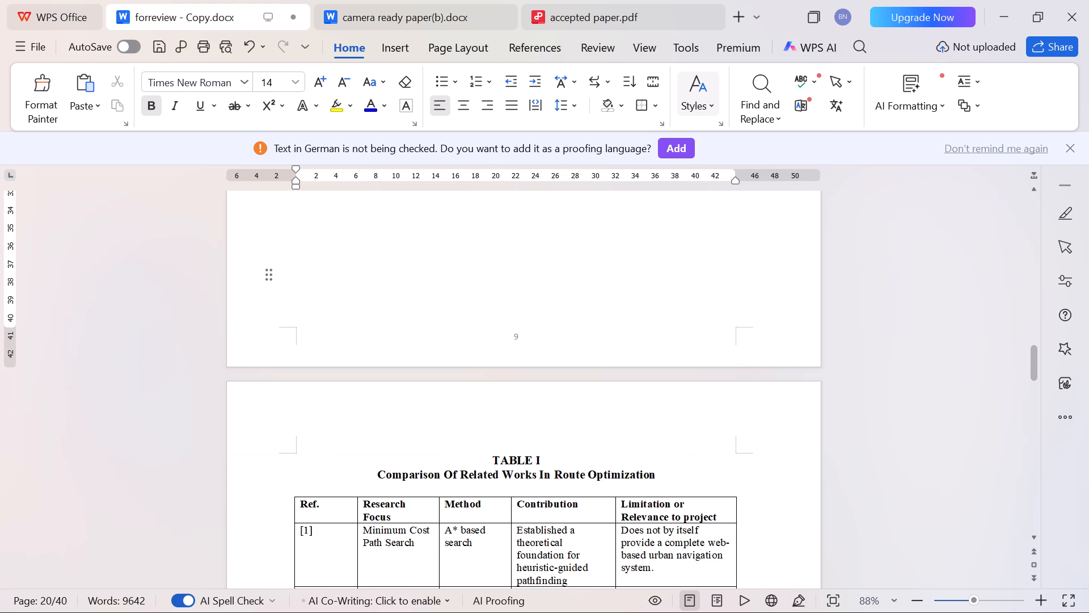
key("Delete")
key("Return")
Review the pages from Table I through the Methodology Implementation chapter and its module descriptions.
scroll(494, 482, "down", 8)
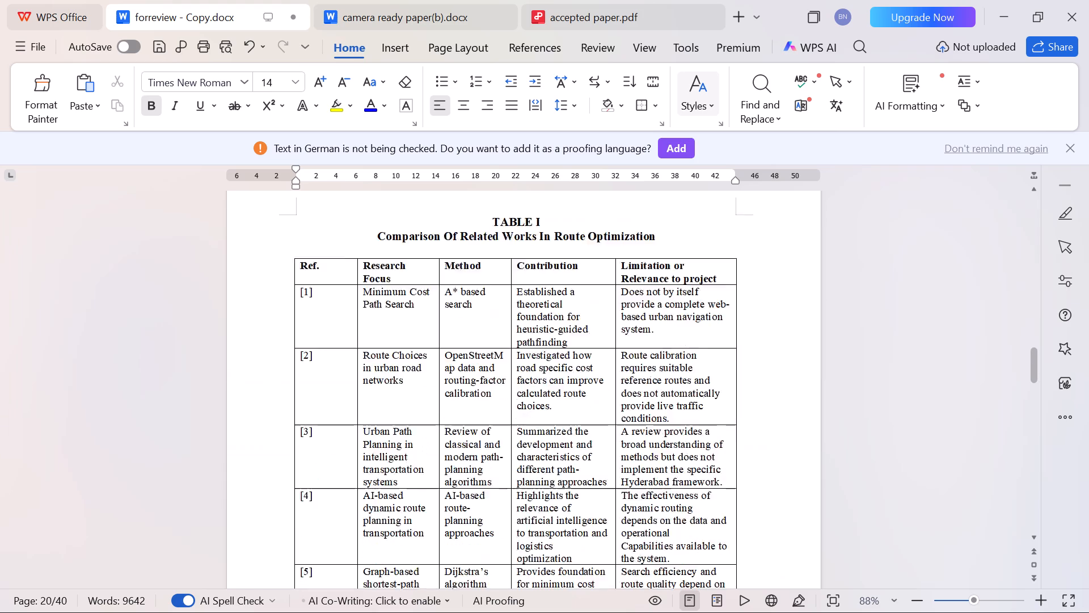
scroll(494, 482, "down", 15)
scroll(494, 482, "down", 6)
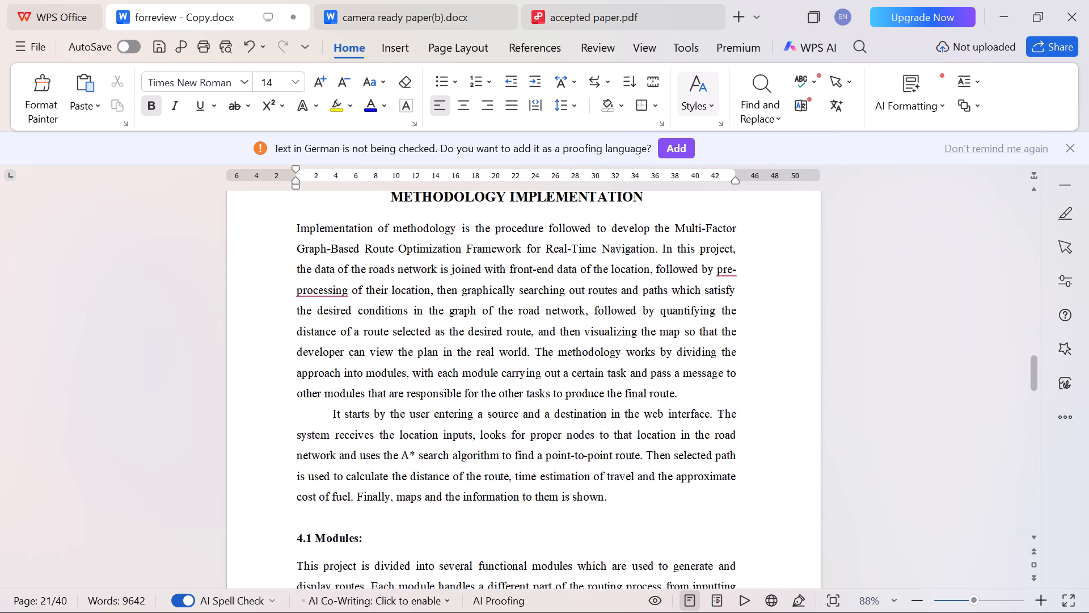
scroll(494, 482, "down", 16)
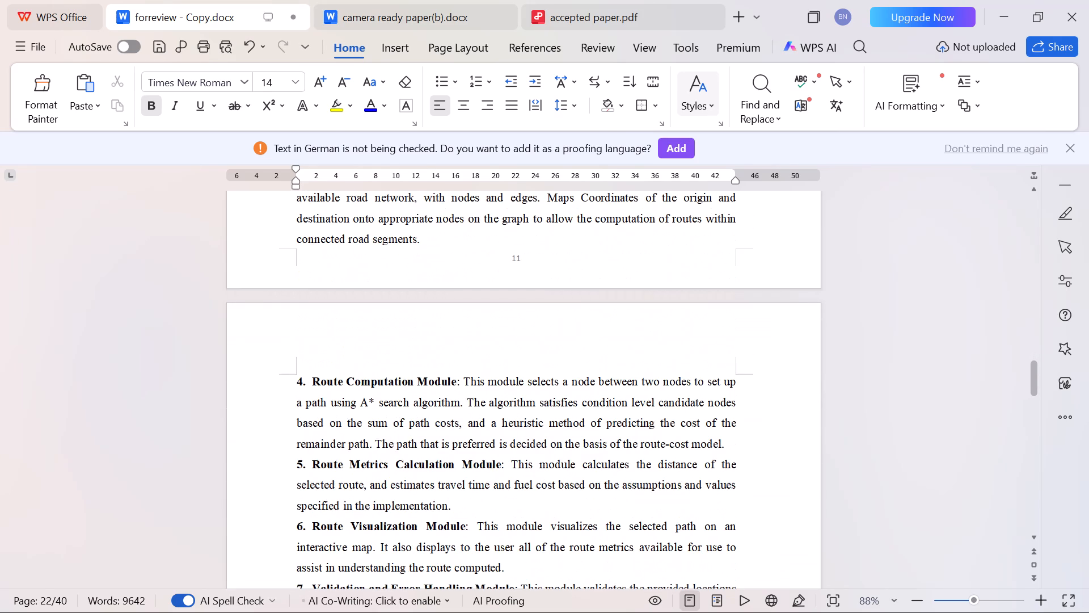
Save the document.
key("ctrl+s")
Review Chapter 4 from the Route Computation Module through the methodology diagram to the route cost, A*, travel time and fuel cost equations.
scroll(494, 482, "down", 9)
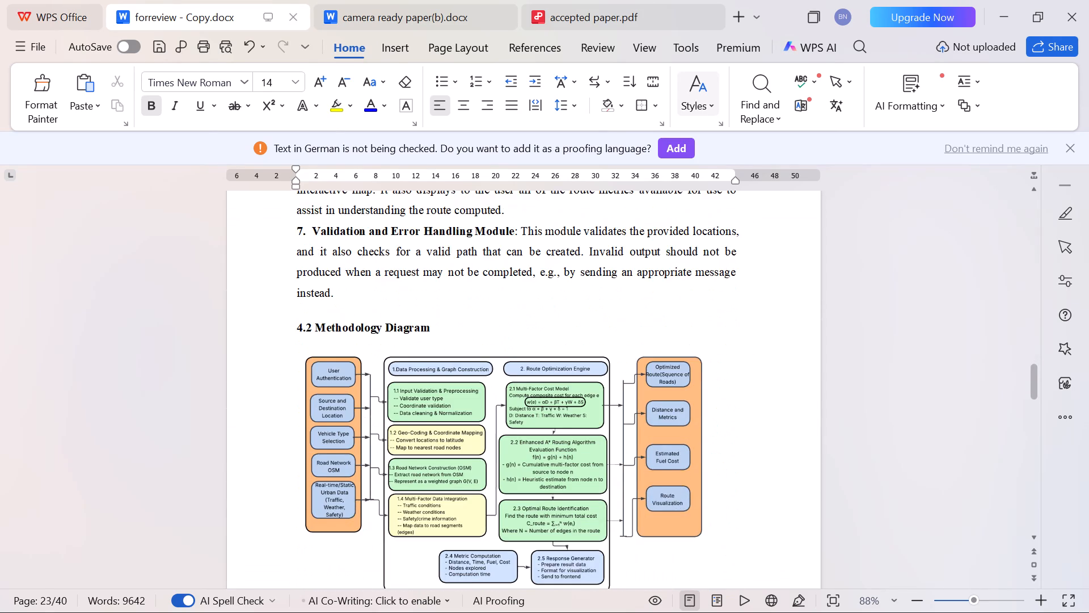
scroll(494, 482, "down", 5)
scroll(494, 482, "up", 3)
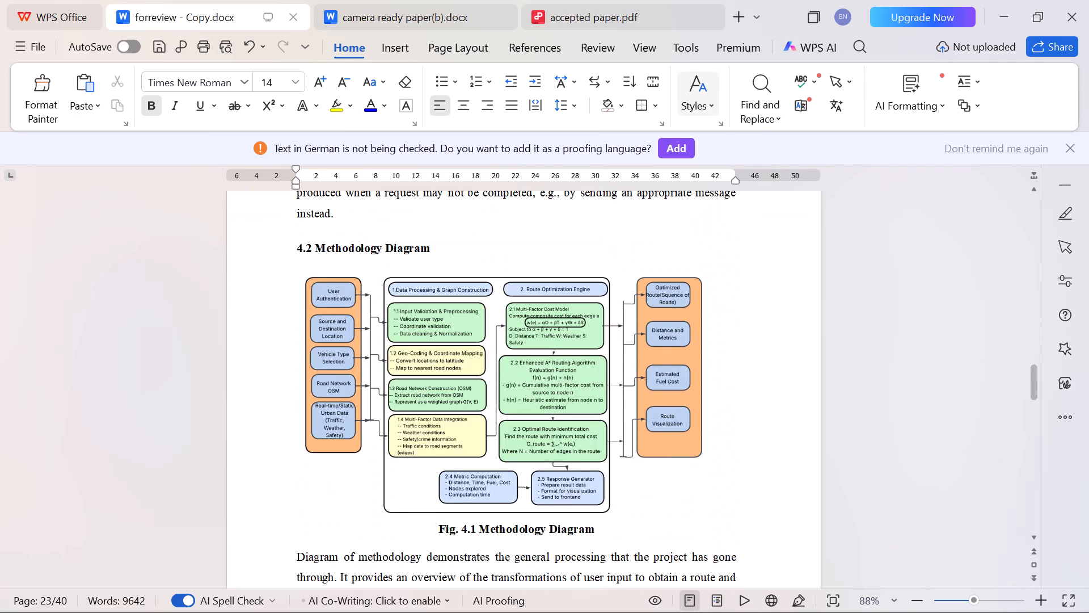
scroll(494, 482, "down", 2)
scroll(494, 482, "up", 1)
scroll(494, 482, "down", 8)
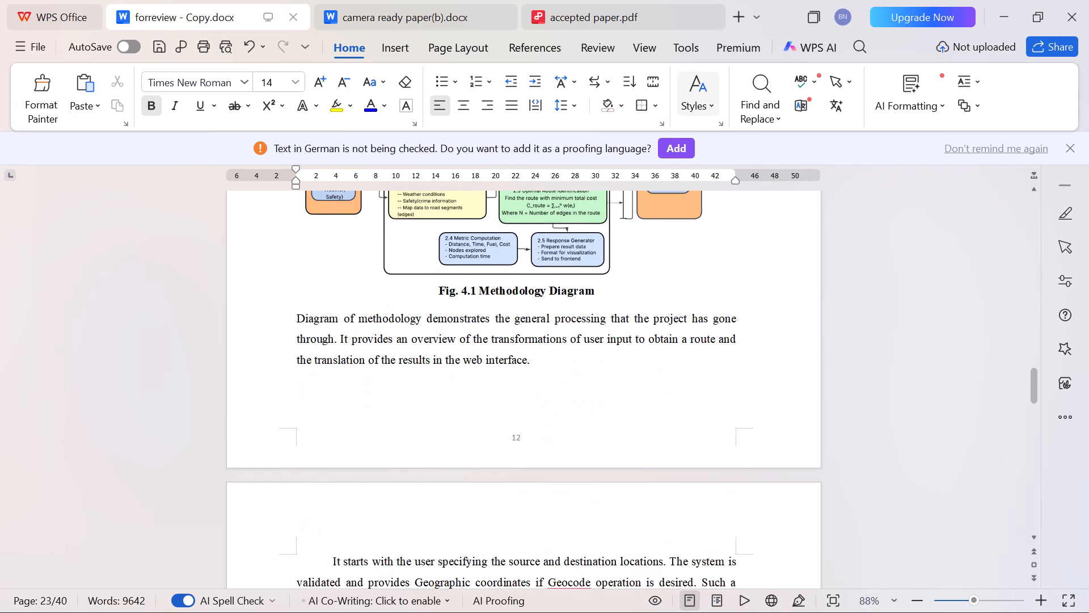
scroll(494, 482, "down", 19)
scroll(494, 482, "down", 19)
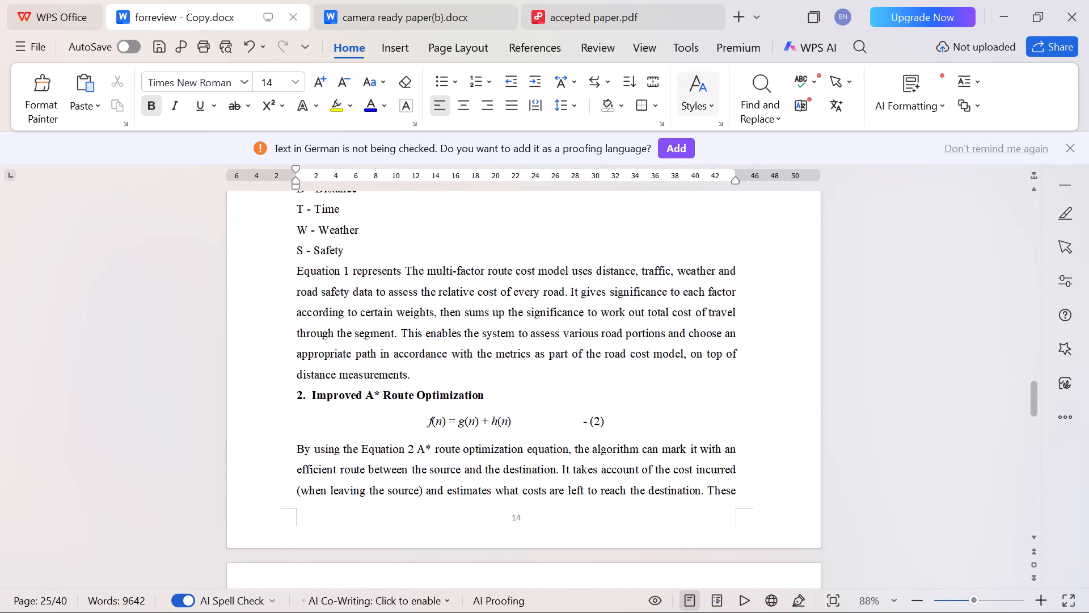
scroll(494, 482, "down", 19)
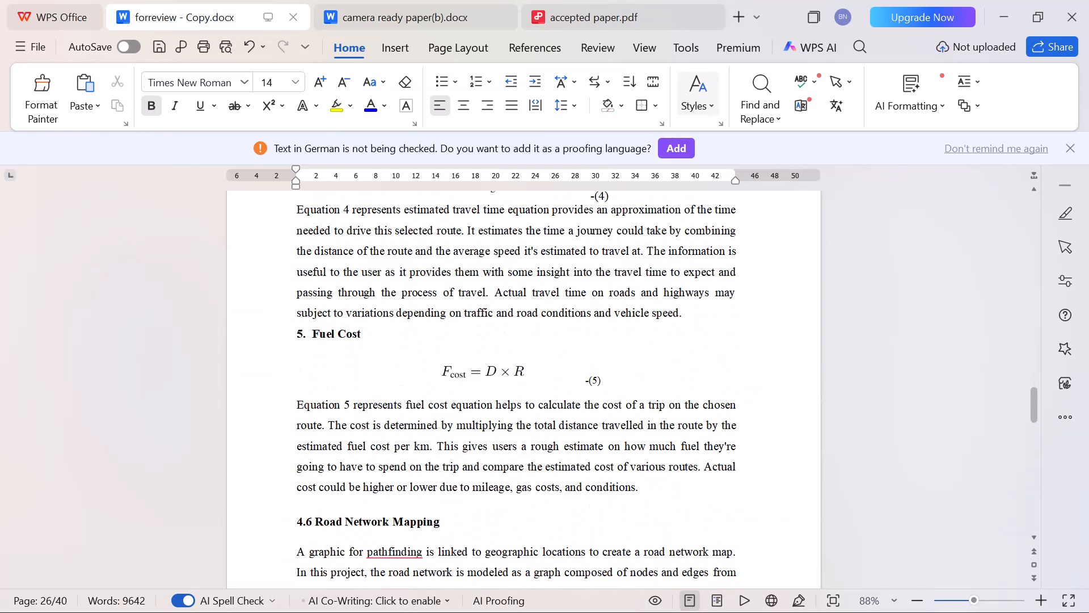
Review sections 4.6 to 4.10, covering road network mapping, AI-based route computation, route visualization and system flow control.
scroll(494, 482, "down", 17)
scroll(494, 482, "down", 4)
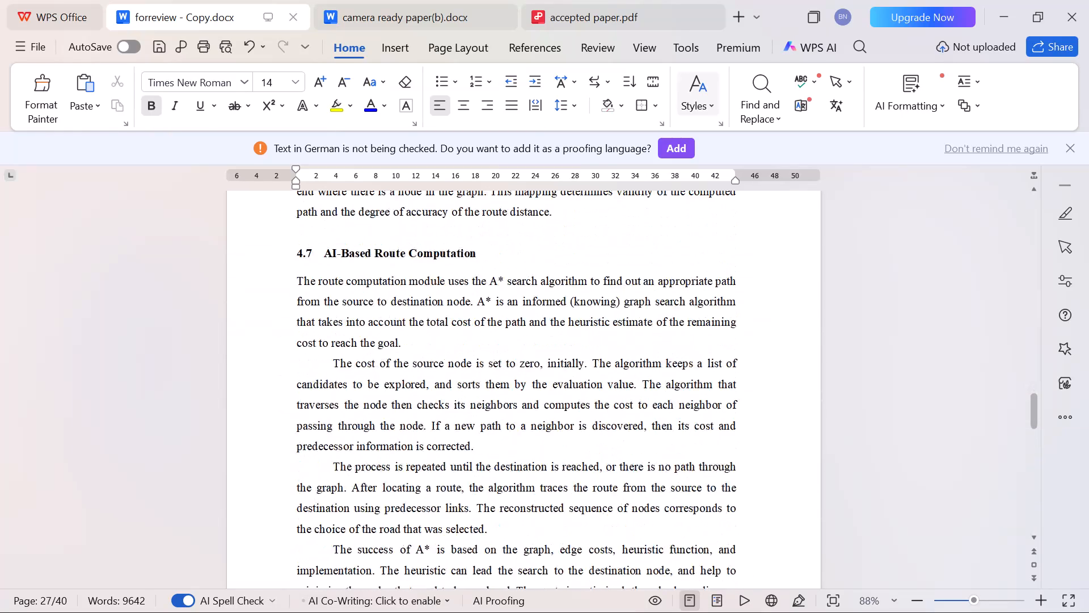
scroll(494, 482, "down", 19)
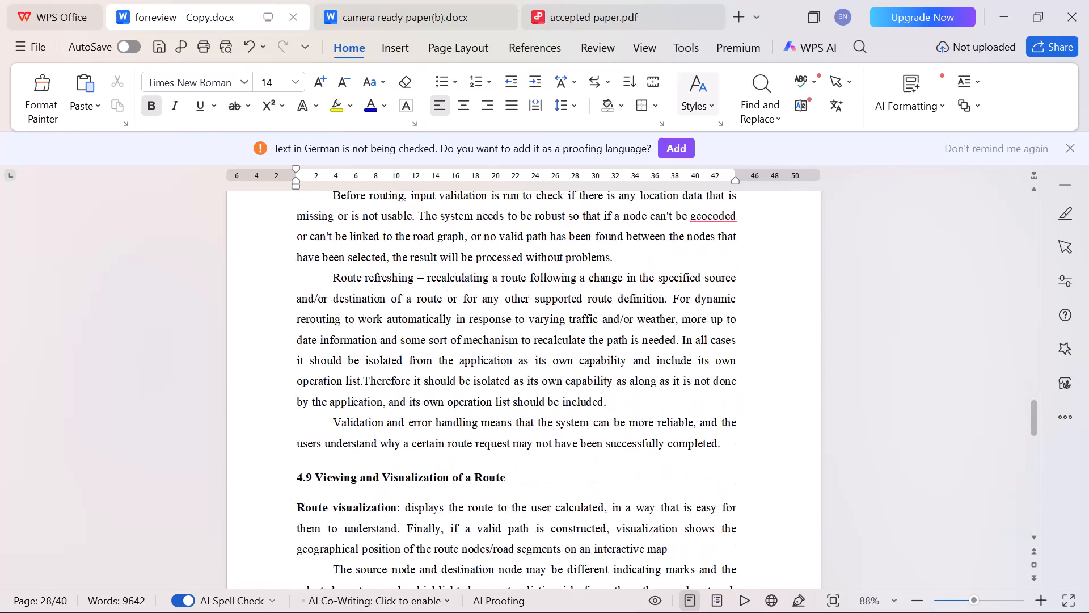
scroll(494, 482, "down", 14)
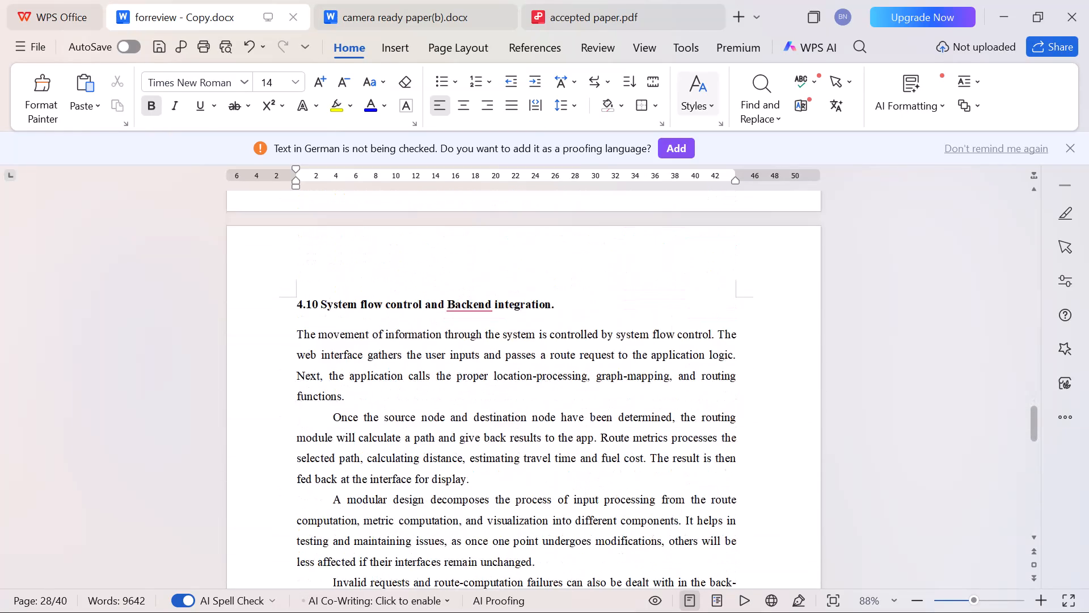
Review the section 4.11 text and its sequence, class and activity diagrams, continuing to the start of Chapter 5.
scroll(494, 482, "down", 11)
scroll(494, 482, "down", 15)
scroll(494, 482, "down", 20)
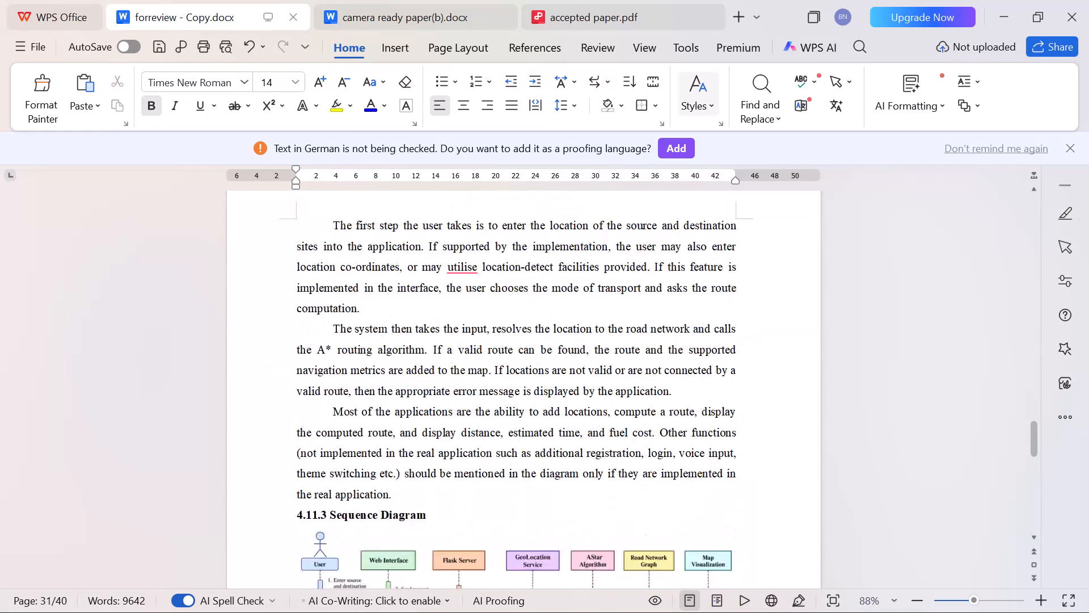
scroll(494, 482, "down", 19)
scroll(494, 482, "down", 12)
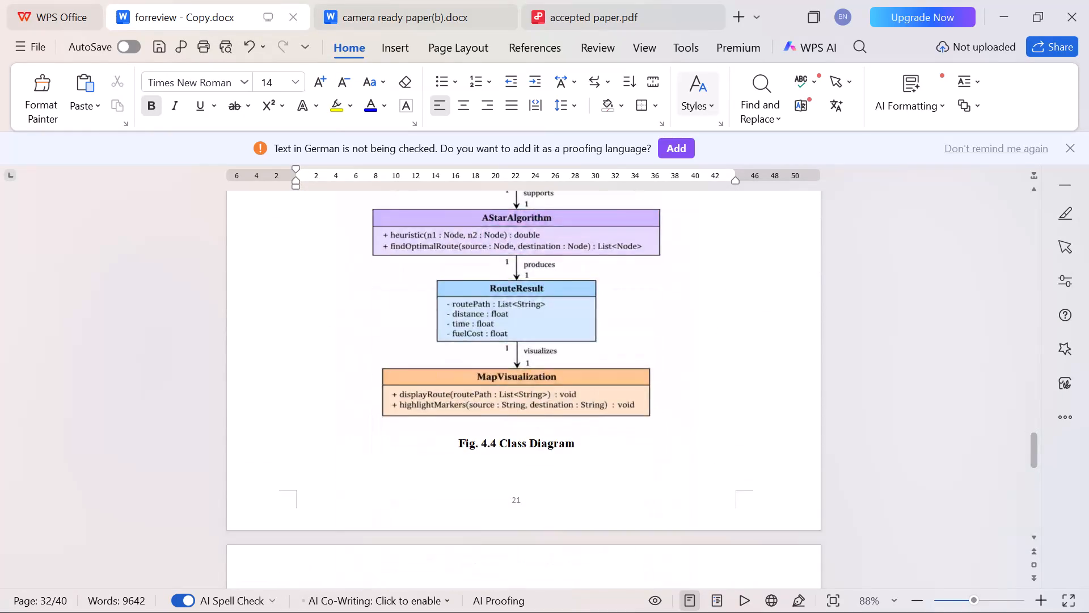
scroll(494, 482, "down", 20)
scroll(494, 482, "down", 15)
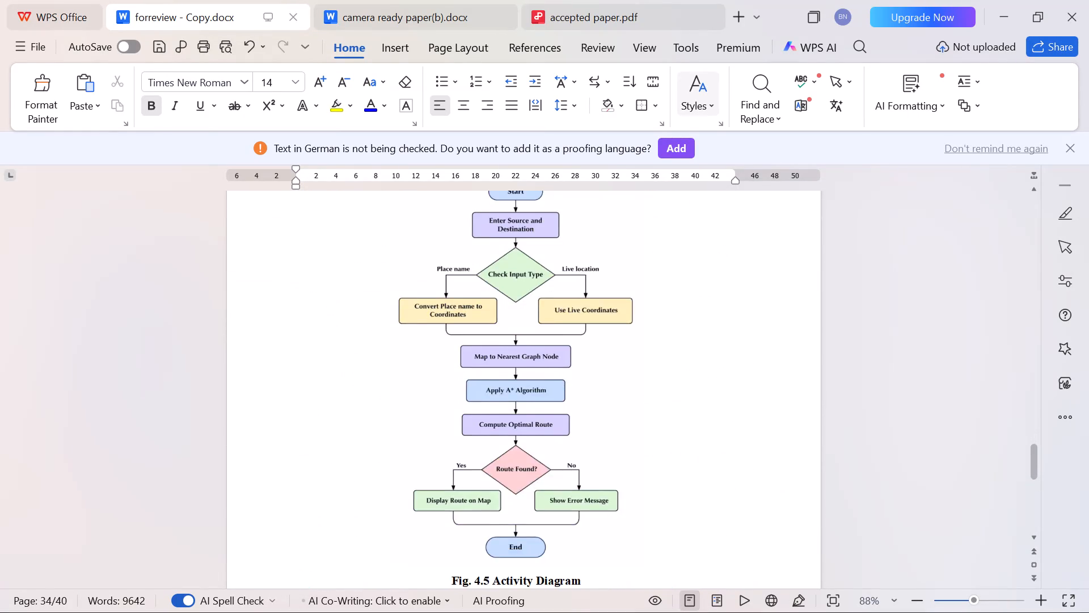
scroll(494, 482, "down", 19)
scroll(494, 482, "down", 4)
Remove the stray "5.2" number from the empty line beneath the "5.1 Optimized Route Visualization" heading.
scroll(494, 482, "up", 4)
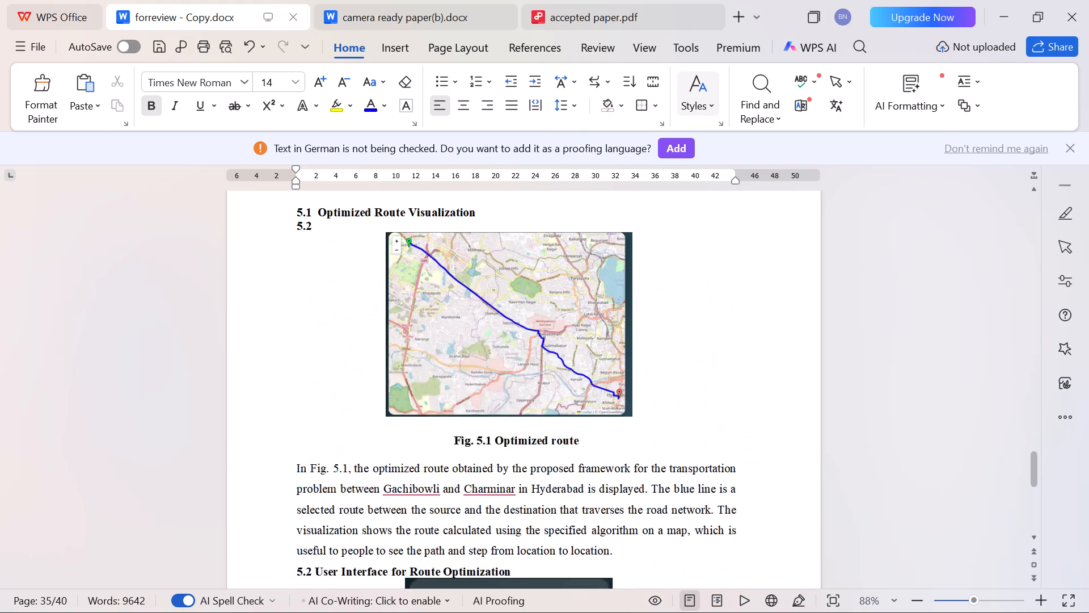
scroll(494, 482, "up", 2)
left_click(328, 305)
key("BackSpace")
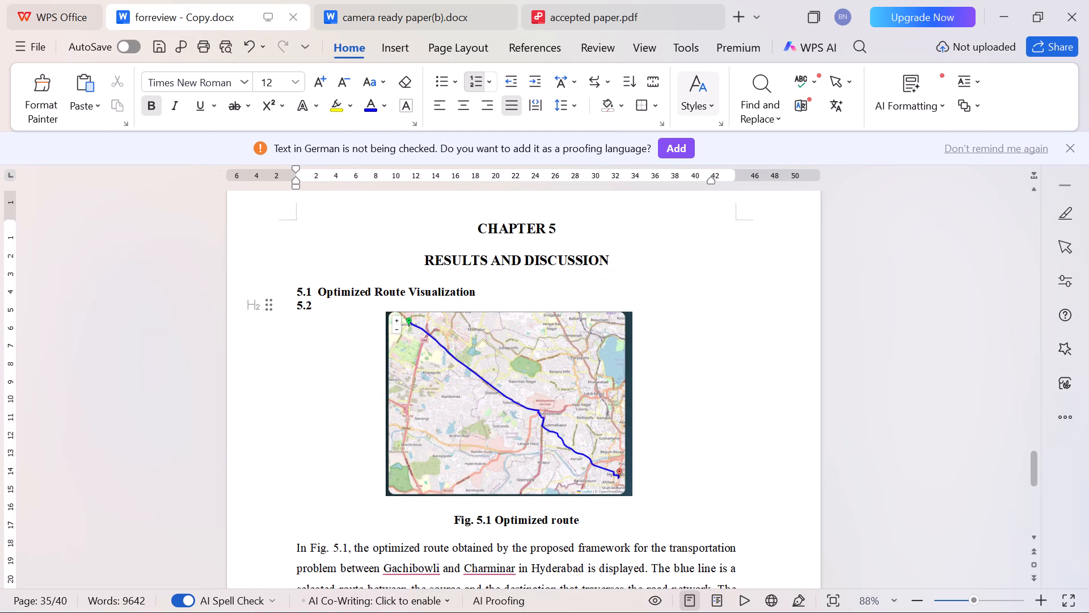
key("BackSpace")
scroll(611, 400, "down", 3)
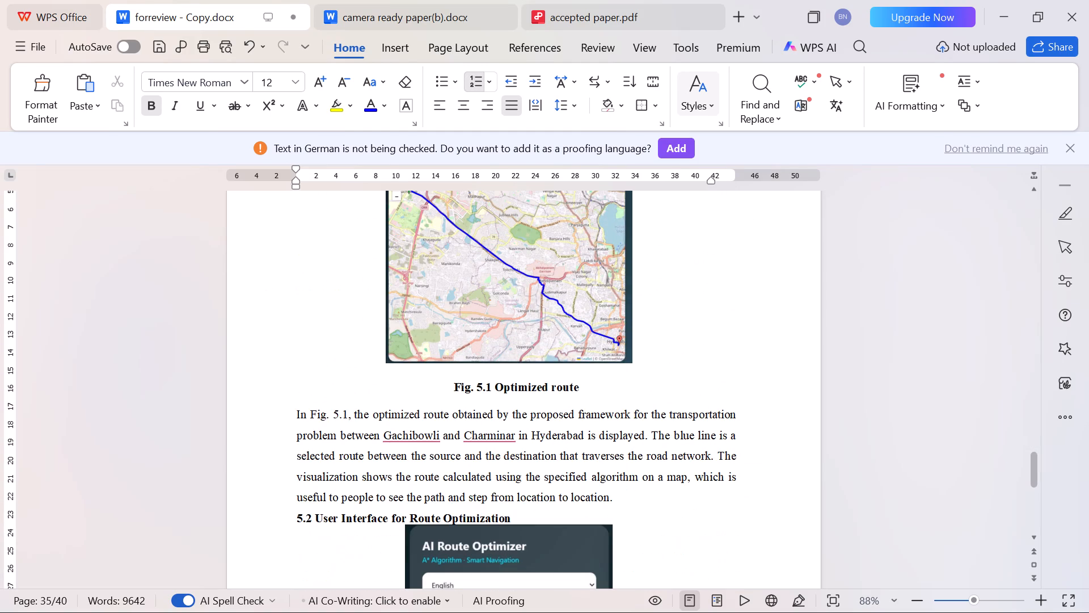
scroll(611, 400, "up", 3)
key("Return")
key("BackSpace")
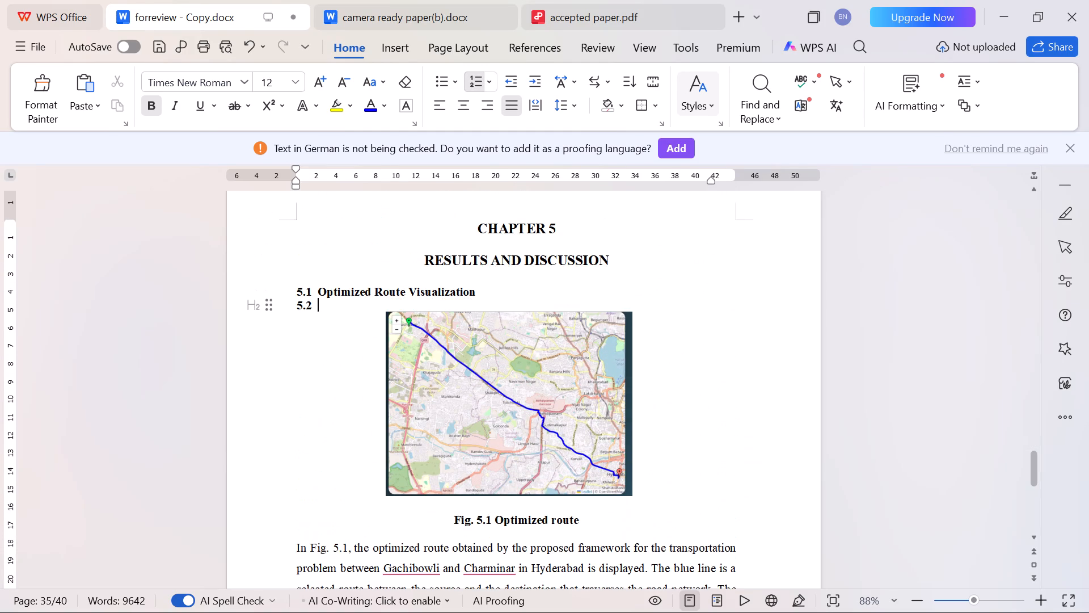
Increase the line spacing of the paragraph beginning "As shown in Fig. 5.2" to match the document's body text.
scroll(611, 400, "down", 8)
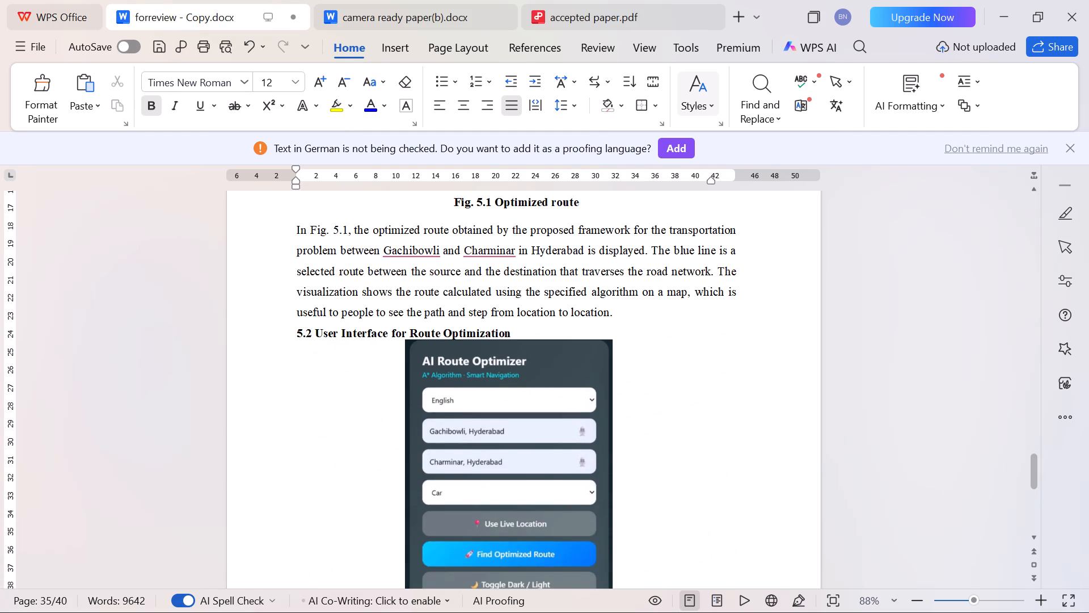
scroll(611, 400, "down", 8)
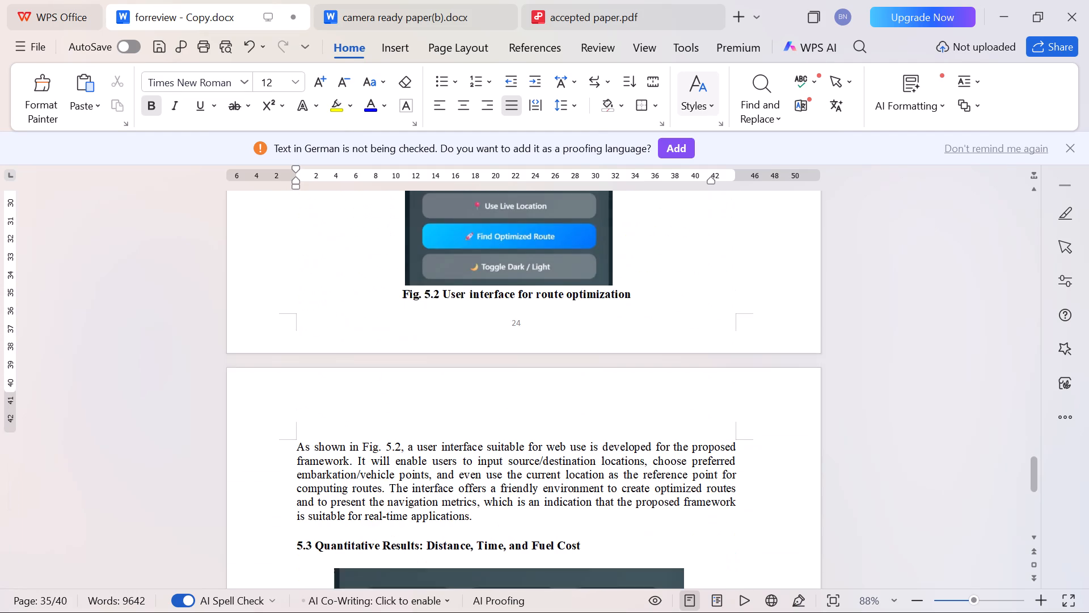
scroll(611, 400, "down", 6)
scroll(611, 400, "up", 8)
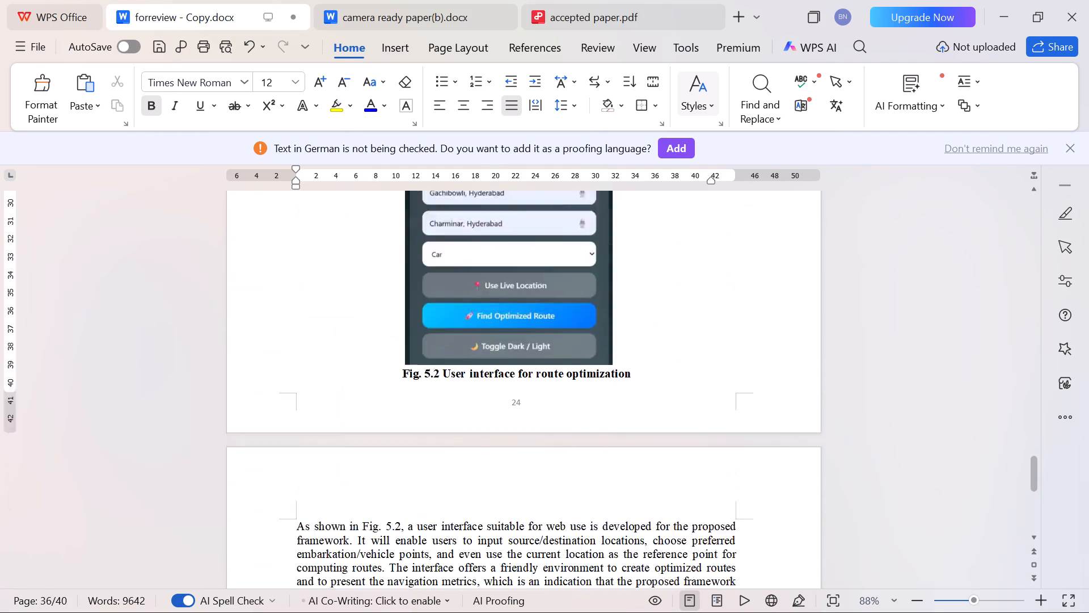
scroll(611, 400, "up", 10)
scroll(604, 487, "down", 13)
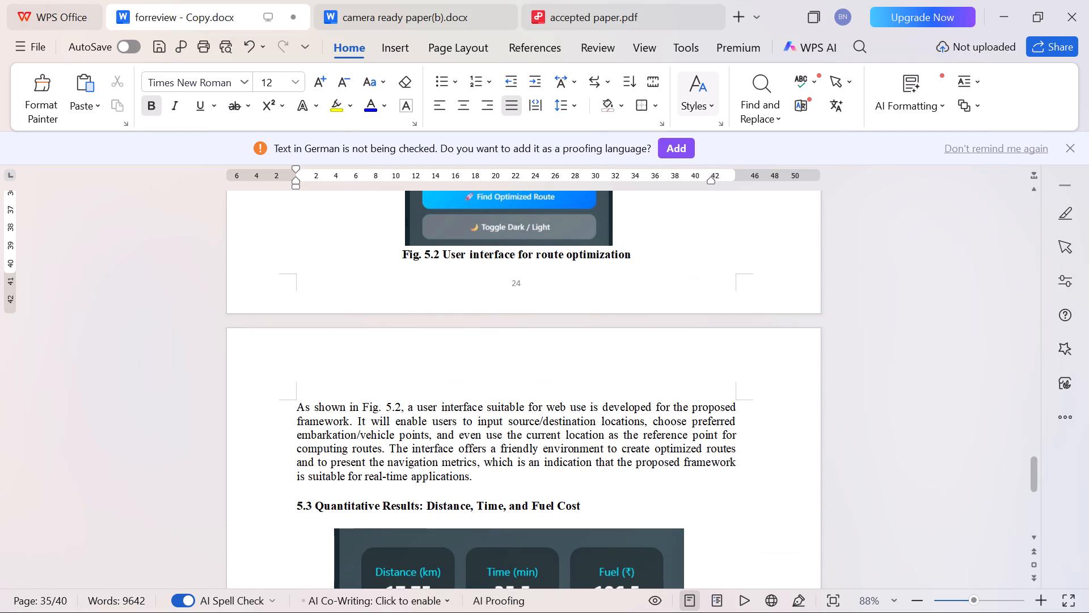
left_click_drag(492, 477, 290, 406)
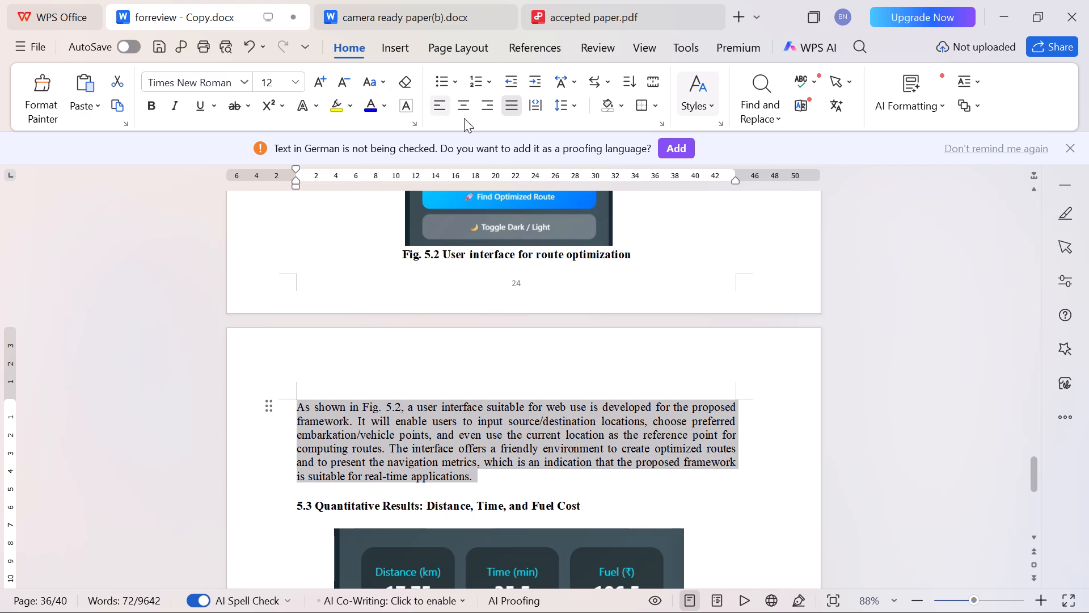
left_click(567, 107)
left_click(582, 175)
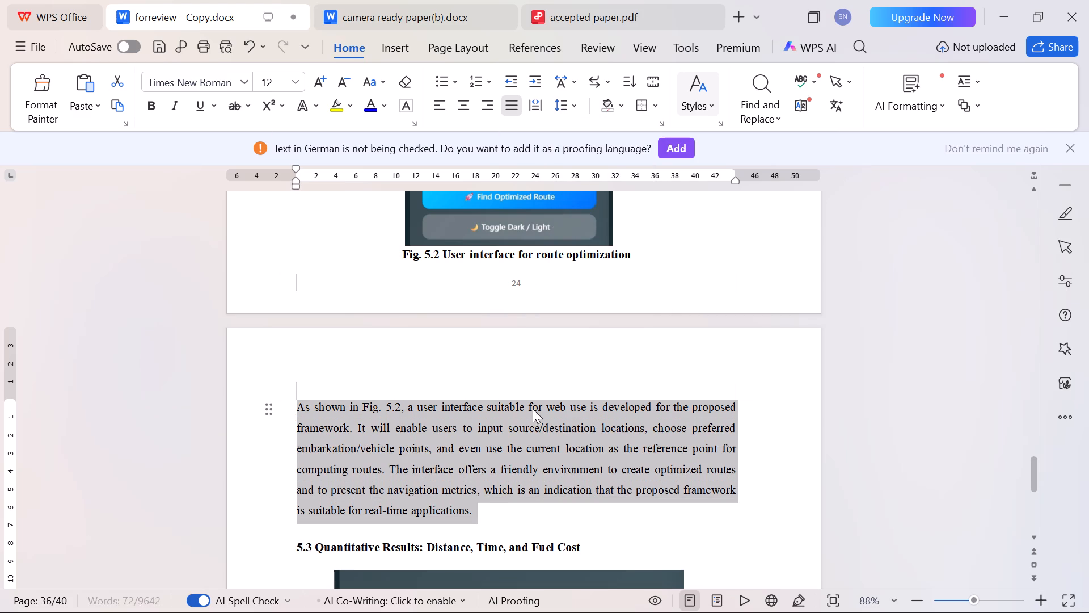
left_click(532, 413)
Set the paragraph below Table II to font size 12 and increase its line spacing to match the body text.
scroll(532, 413, "down", 7)
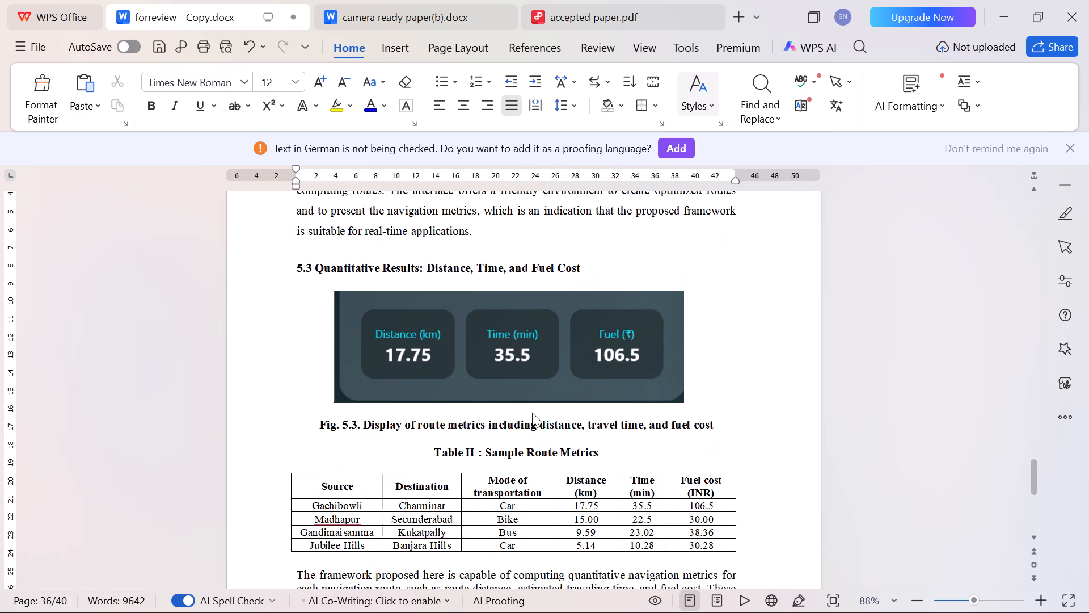
scroll(532, 413, "down", 4)
left_click_drag(687, 503, 618, 494)
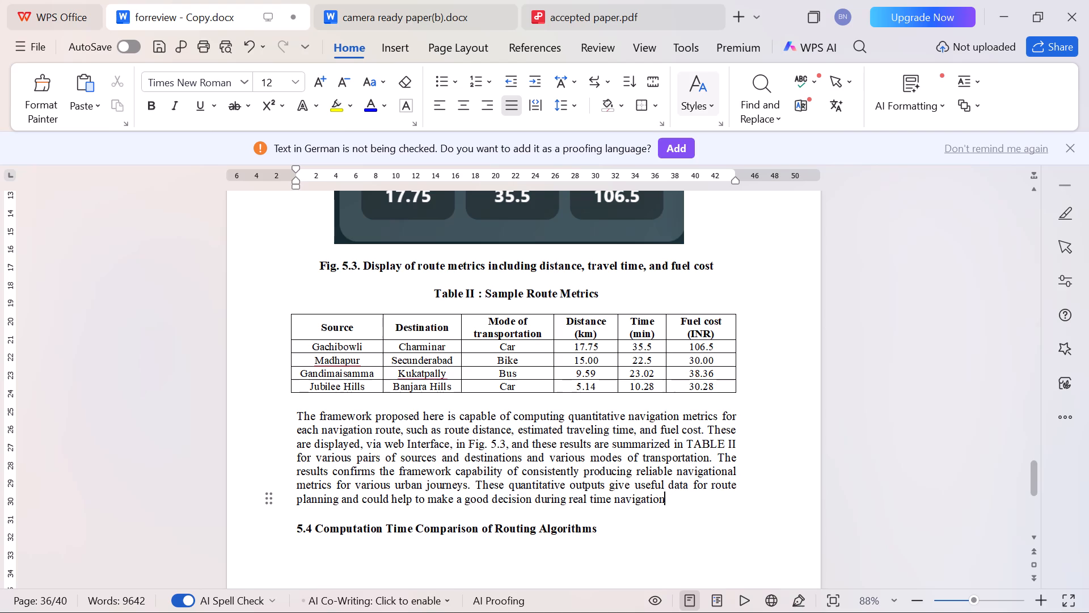
left_click_drag(618, 494, 286, 413)
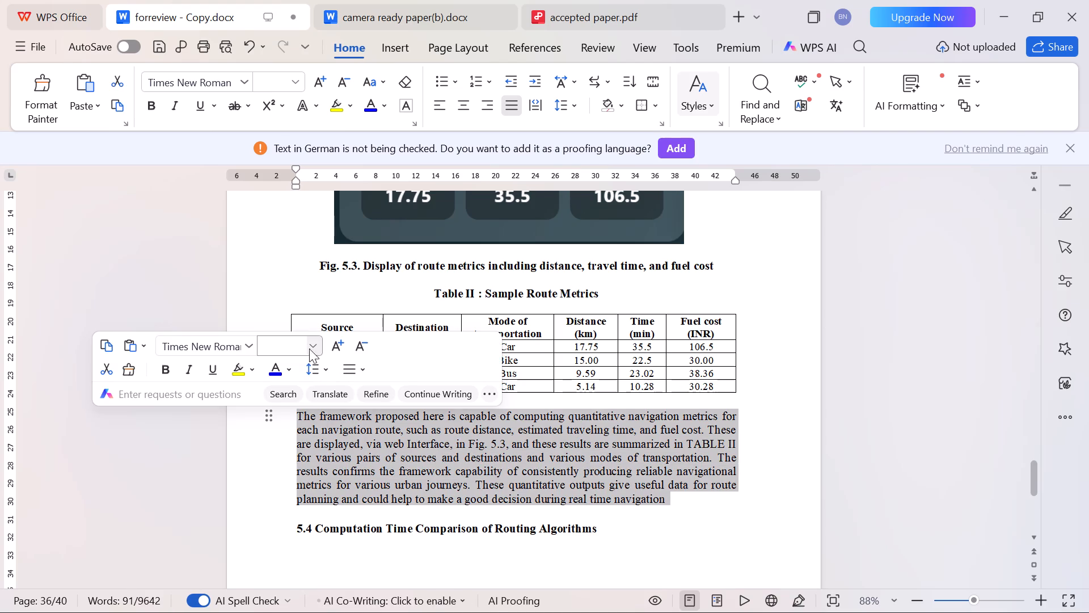
left_click(293, 341)
type("12")
key("Return")
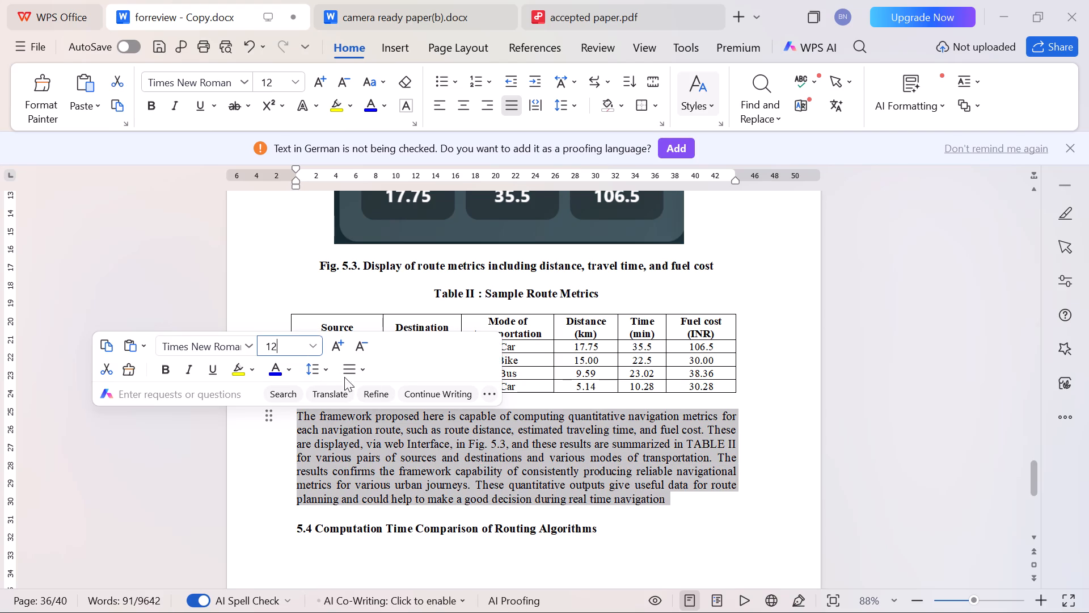
left_click(356, 370)
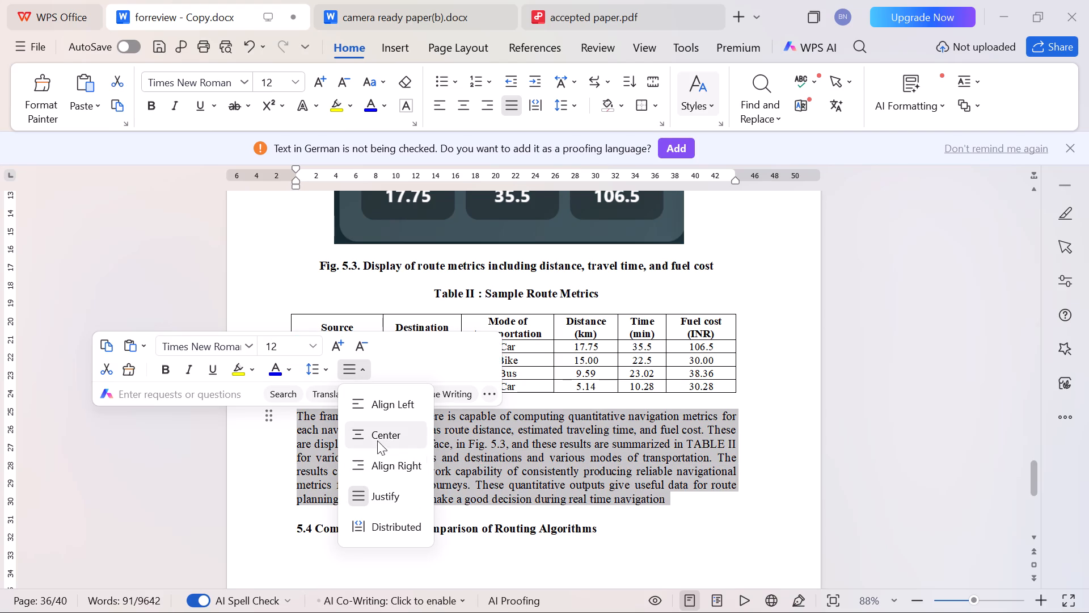
left_click(552, 112)
left_click(569, 180)
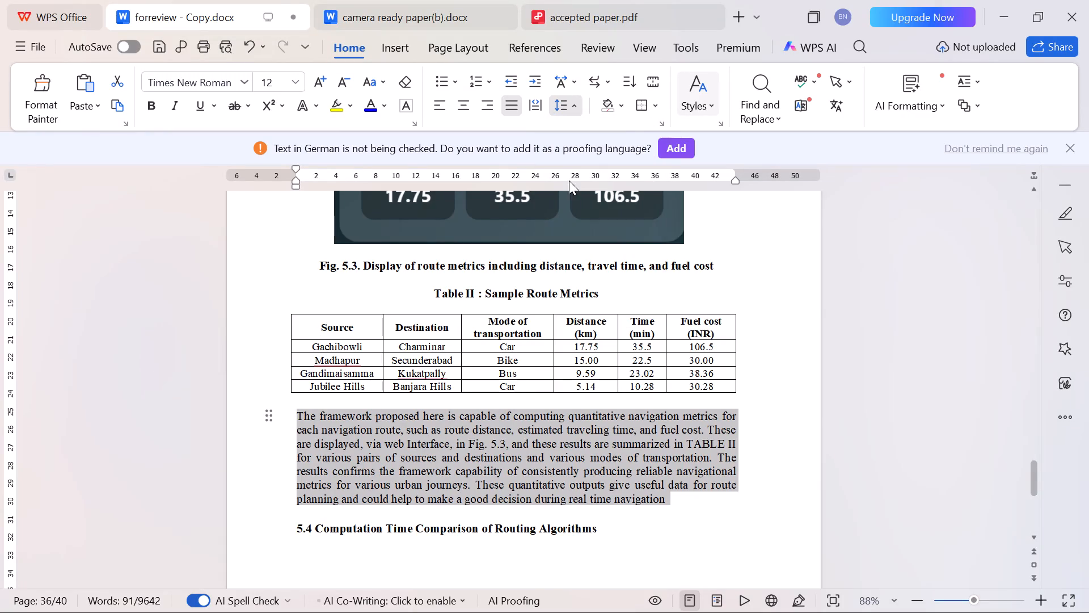
left_click(538, 438)
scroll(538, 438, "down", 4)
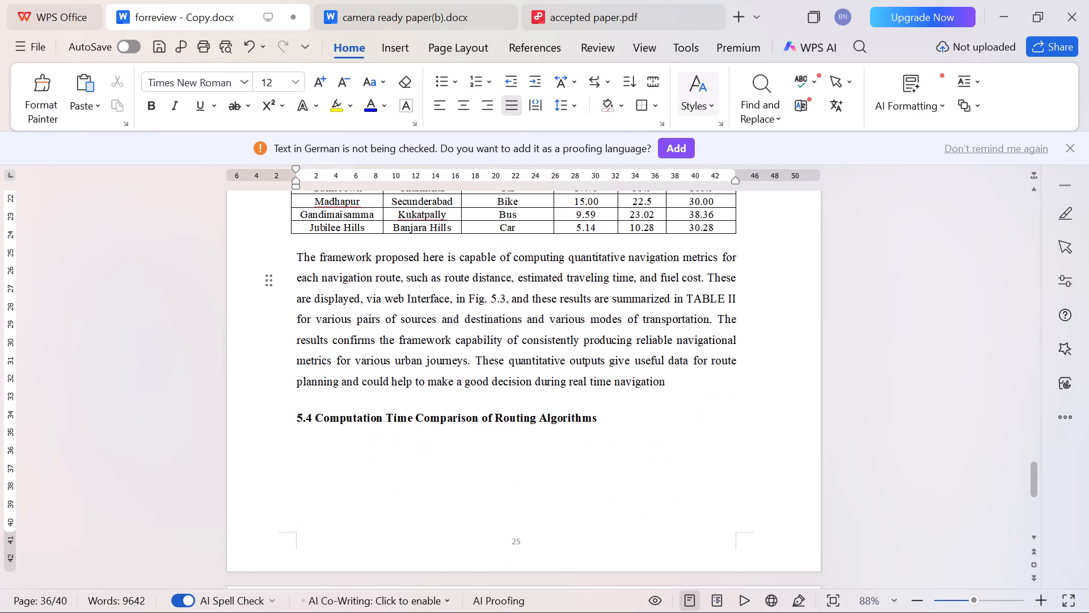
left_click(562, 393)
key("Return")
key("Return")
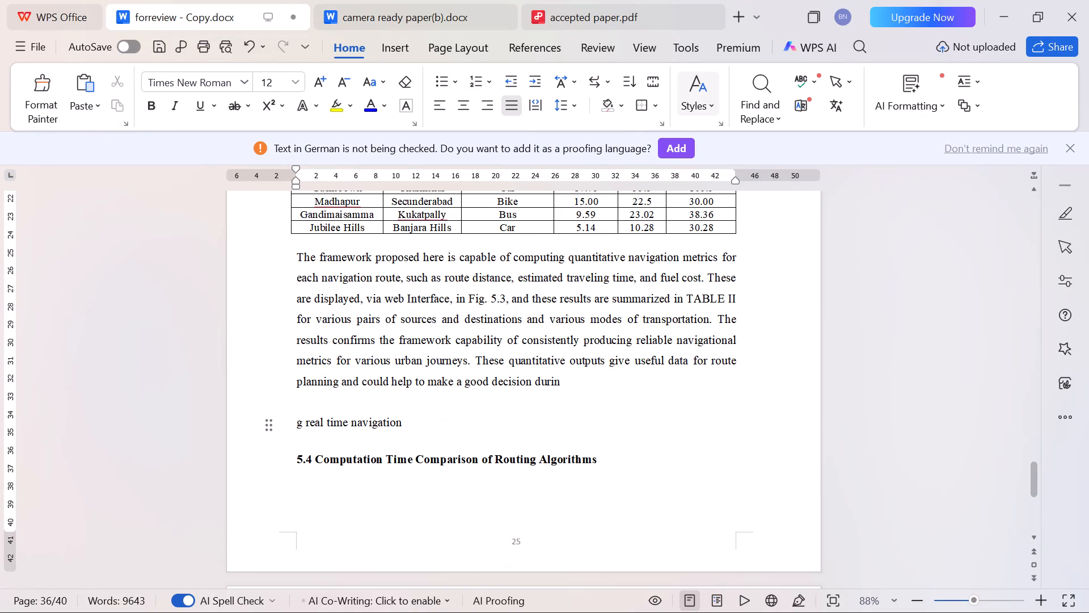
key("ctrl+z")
Add blank lines above the "5.4 Computation Time Comparison of Routing Algorithms" heading to move it onto the page with its chart.
left_click(614, 405)
key("Return")
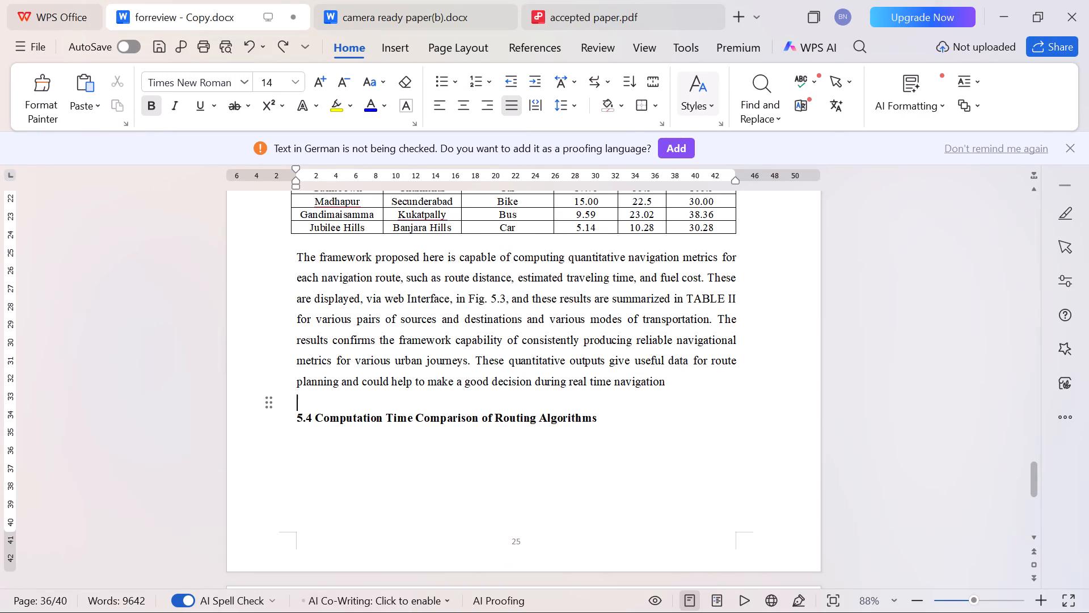
key("Return")
key("Return")
key("Return")
key("Return")
key("Return")
key("Return")
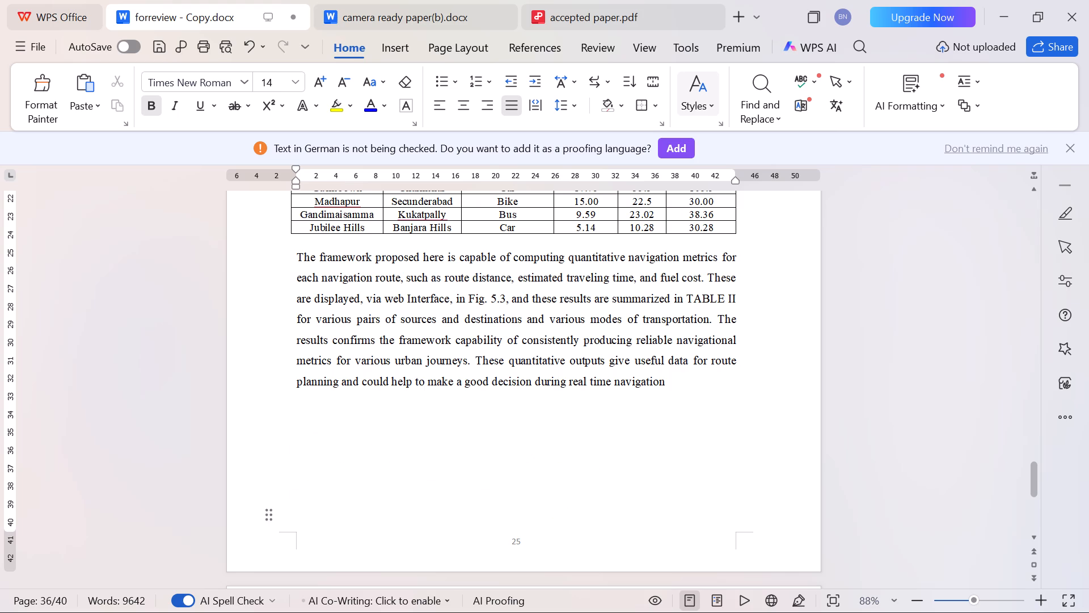
Insert a blank line between the Fig. 5.4 caption and the "5.5 Comparison of Nodes Explored" heading.
scroll(614, 405, "down", 11)
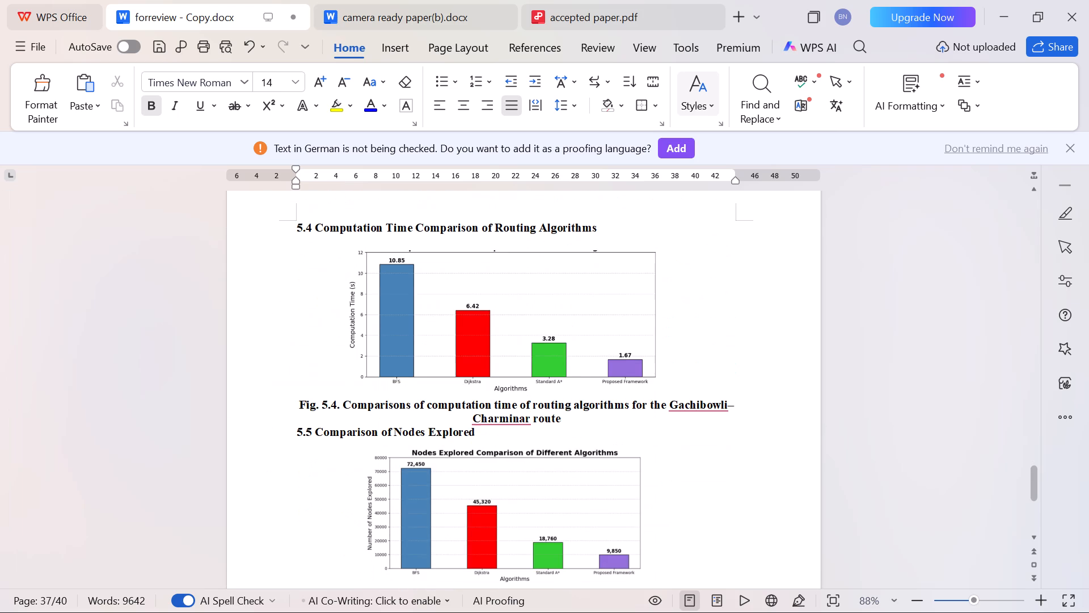
left_click(602, 419)
key("Return")
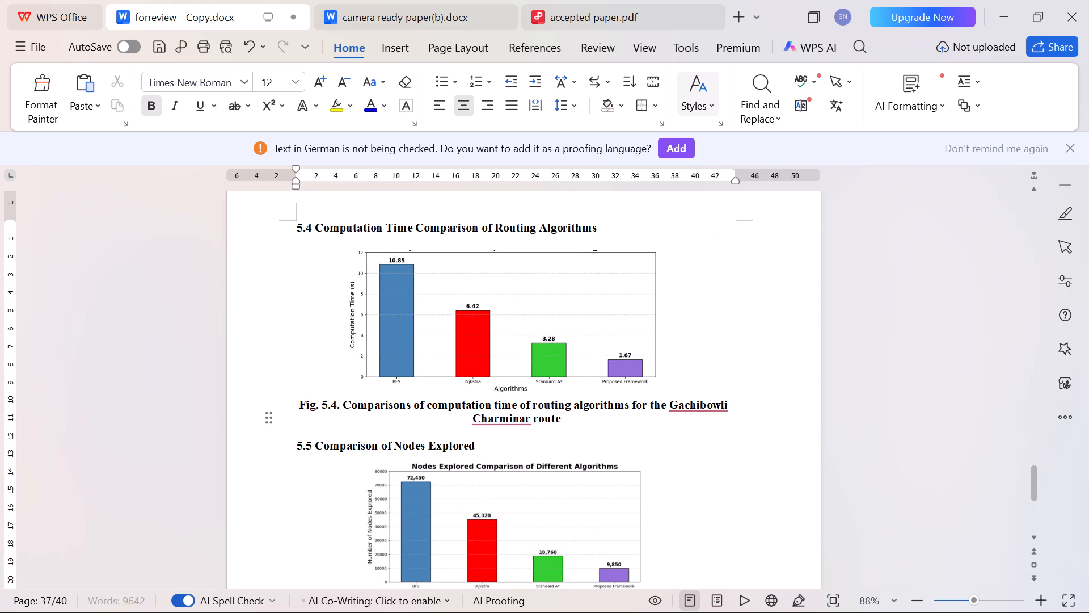
Increase the line spacing of the paragraph beginning "Fig. 5.4 and 5.5 shows" to match the body text.
scroll(602, 419, "down", 7)
left_click_drag(593, 491, 296, 377)
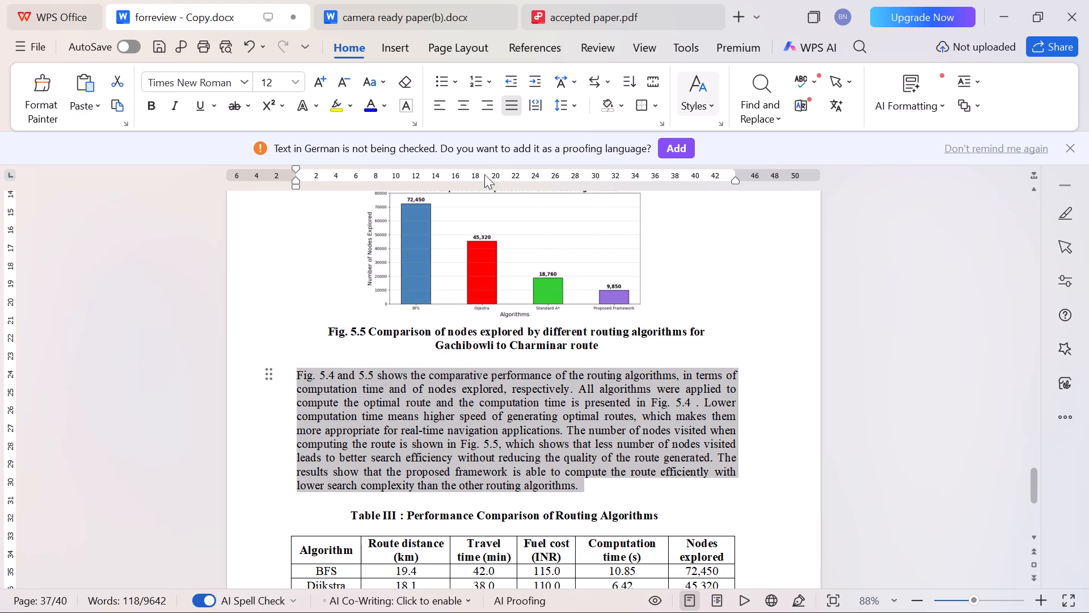
left_click(571, 102)
left_click(576, 179)
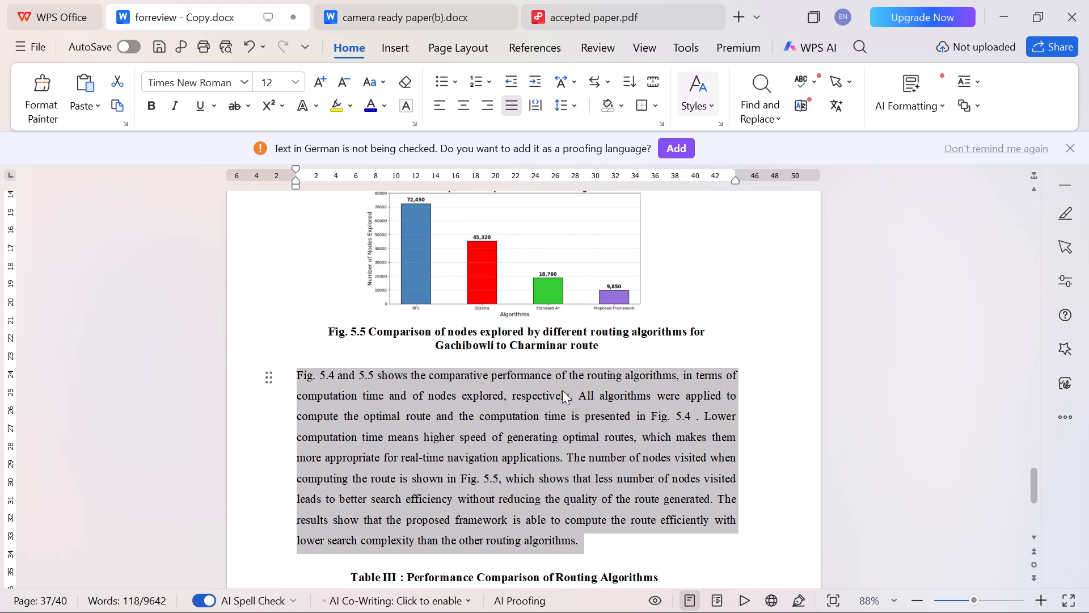
Delete the blank line between the Fig. 5.4 caption and the "5.5 Comparison of Nodes Explored" heading.
scroll(562, 390, "down", 3)
left_click(566, 363)
scroll(566, 363, "down", 4)
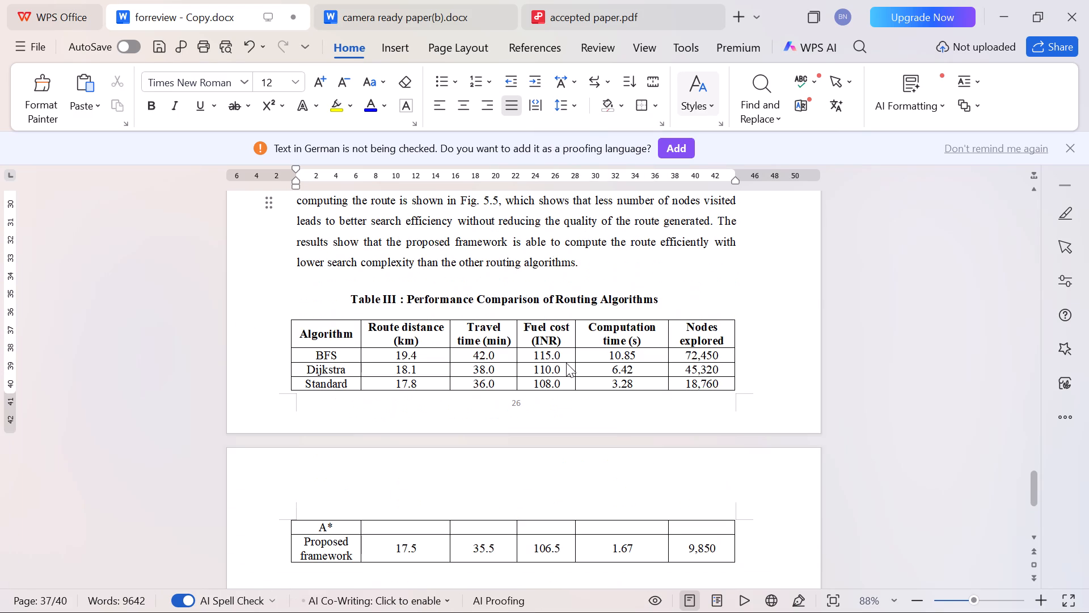
scroll(580, 339, "up", 8)
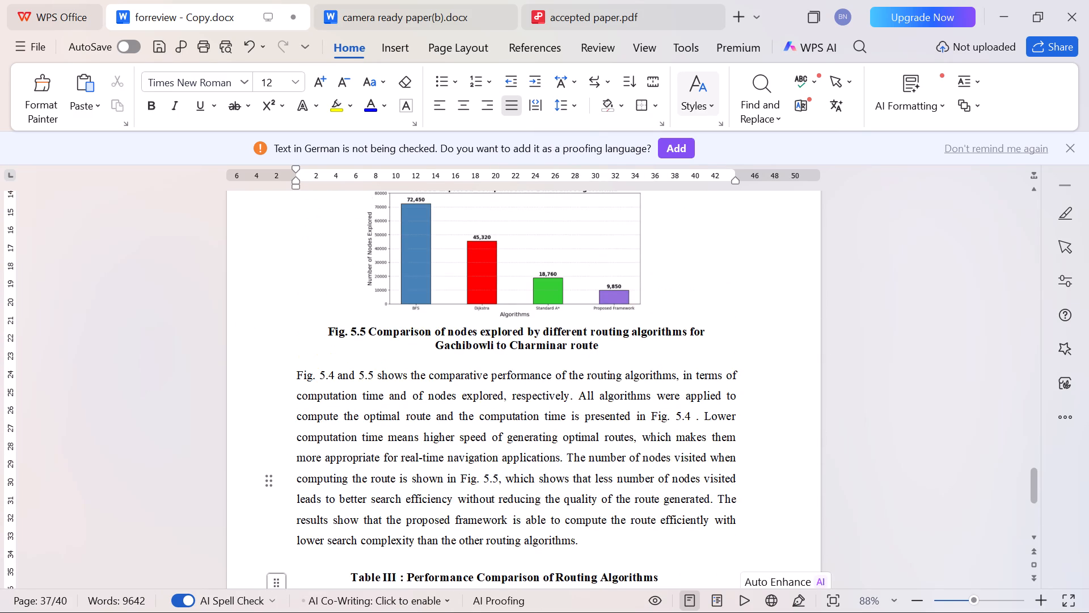
scroll(580, 339, "up", 5)
left_click(596, 372)
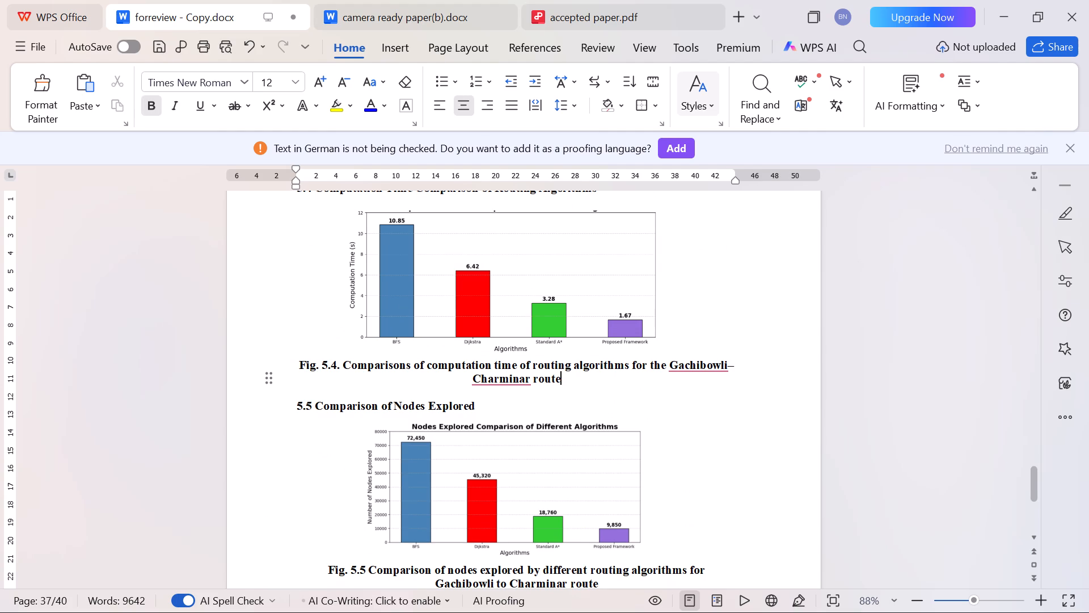
key("Delete")
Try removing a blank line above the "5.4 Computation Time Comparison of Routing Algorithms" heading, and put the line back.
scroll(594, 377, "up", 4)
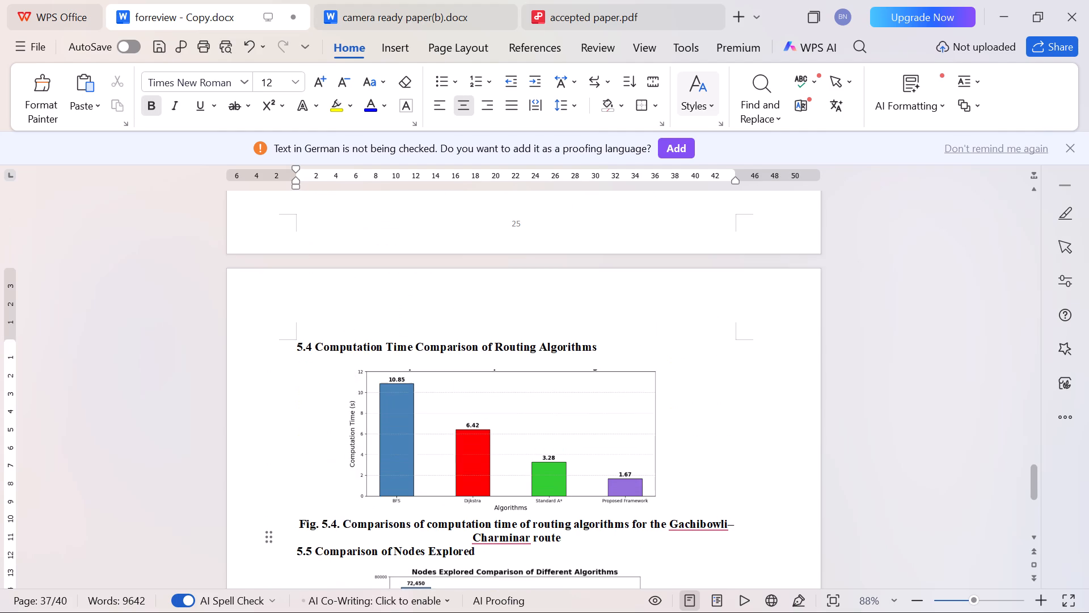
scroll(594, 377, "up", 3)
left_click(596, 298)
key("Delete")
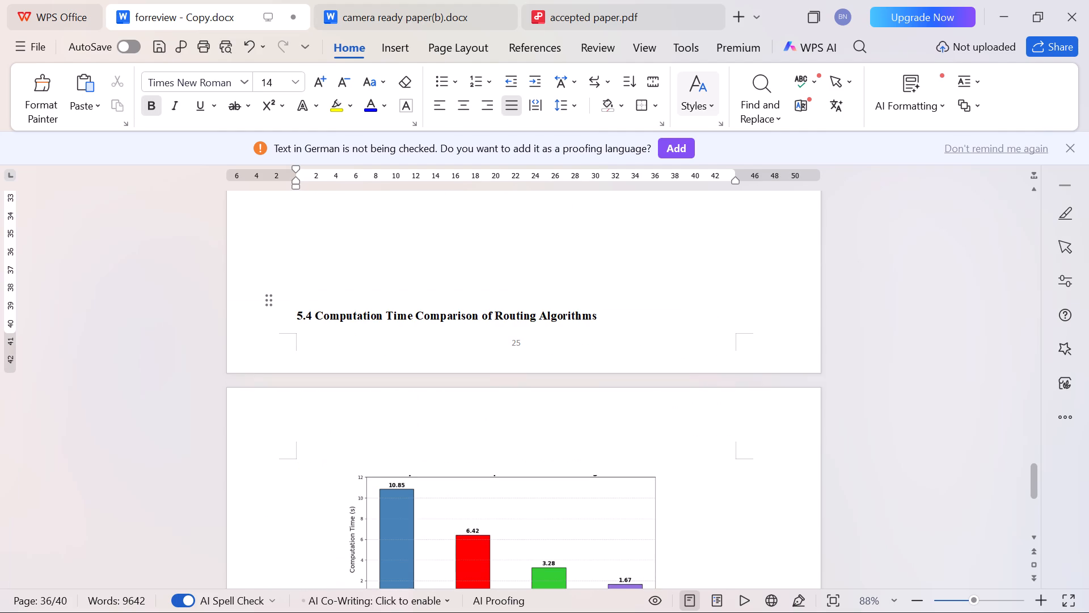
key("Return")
Shrink the Fig. 5.4 computation time chart proportionally to about 3.88 in wide by 1.78 in high.
scroll(596, 298, "down", 8)
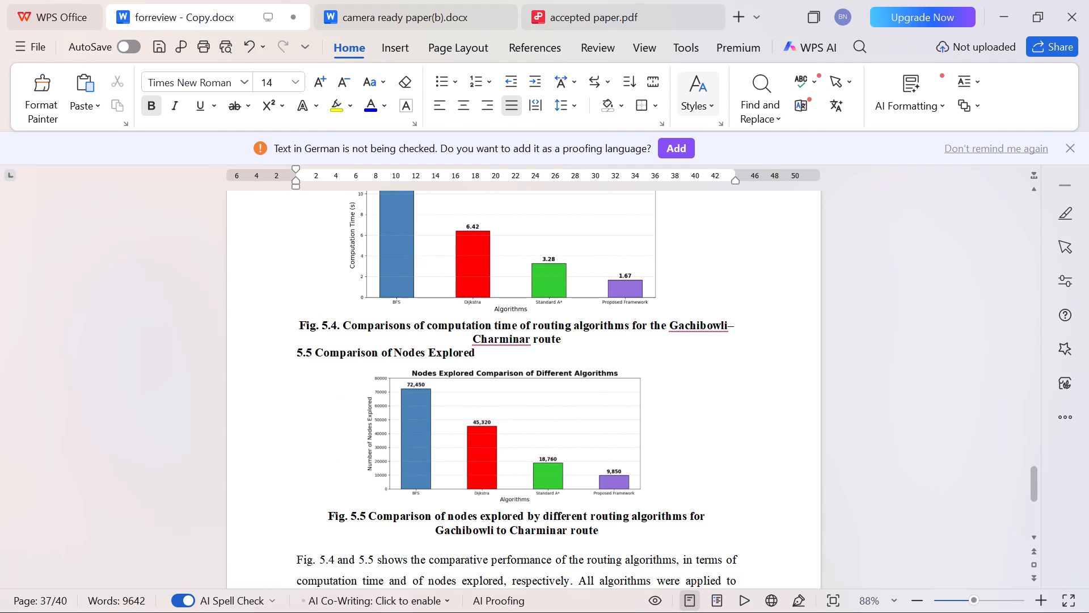
left_click(598, 285)
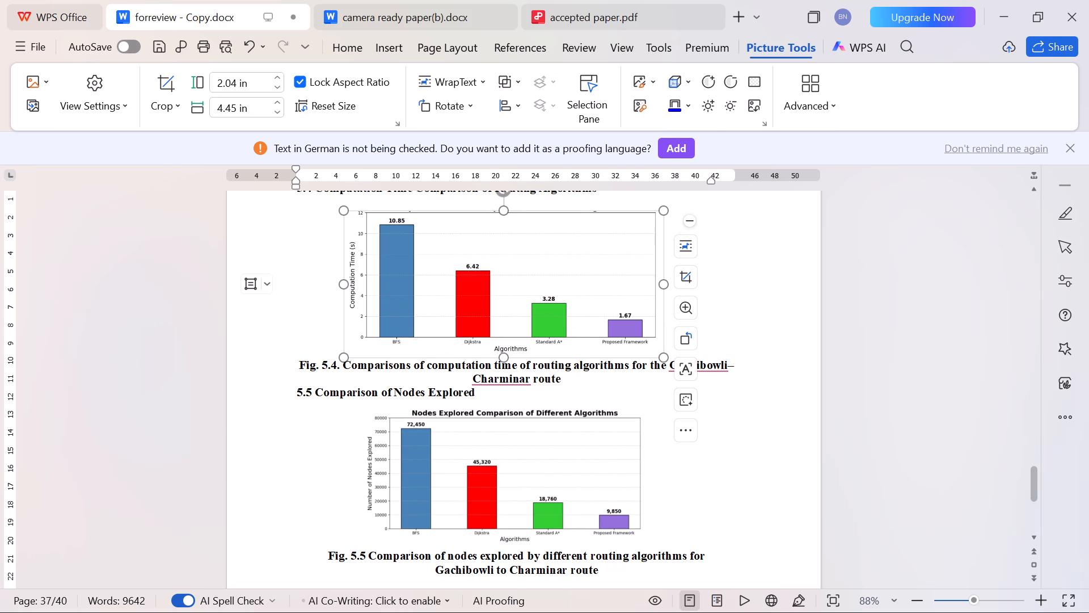
left_click_drag(664, 357, 622, 324)
Set all text in Table III, Performance Comparison of Routing Algorithms, to font size 11.
scroll(672, 405, "down", 9)
scroll(593, 452, "down", 10)
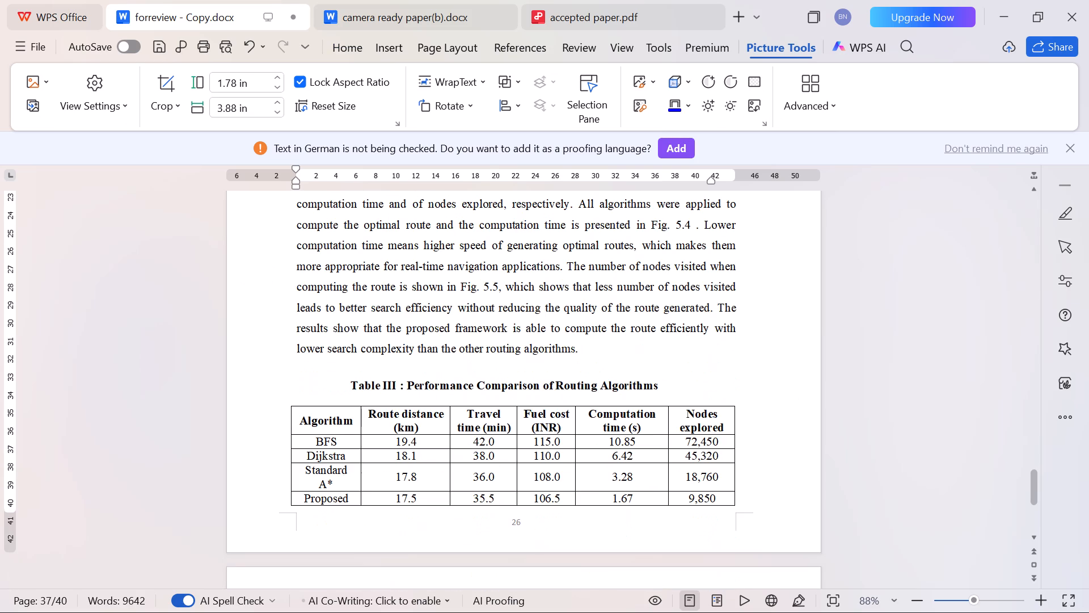
scroll(593, 452, "down", 4)
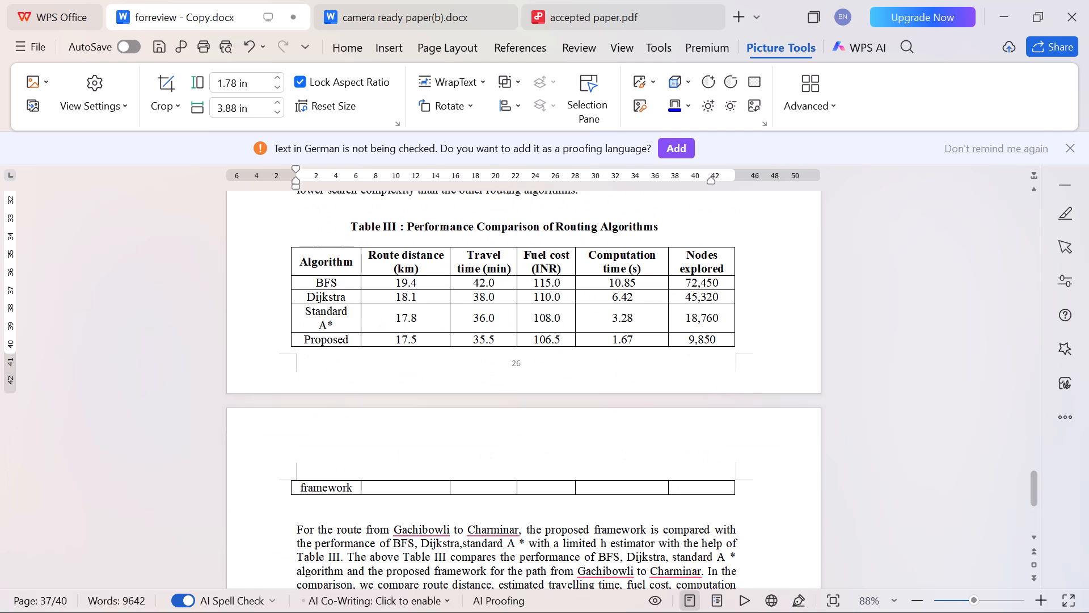
left_click_drag(302, 259, 354, 477)
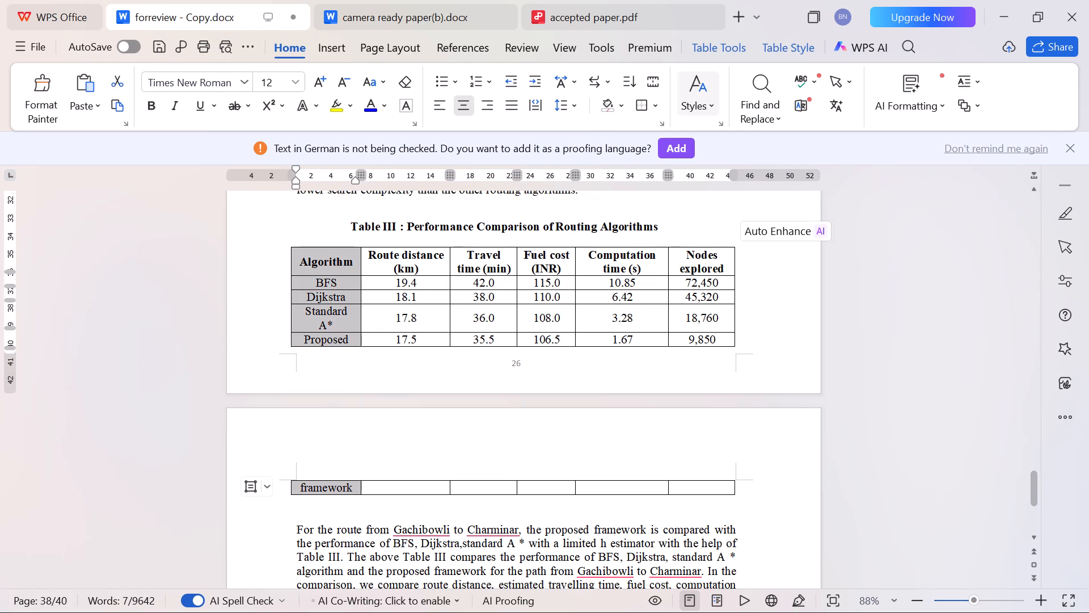
left_click_drag(354, 477, 660, 490)
left_click(370, 267)
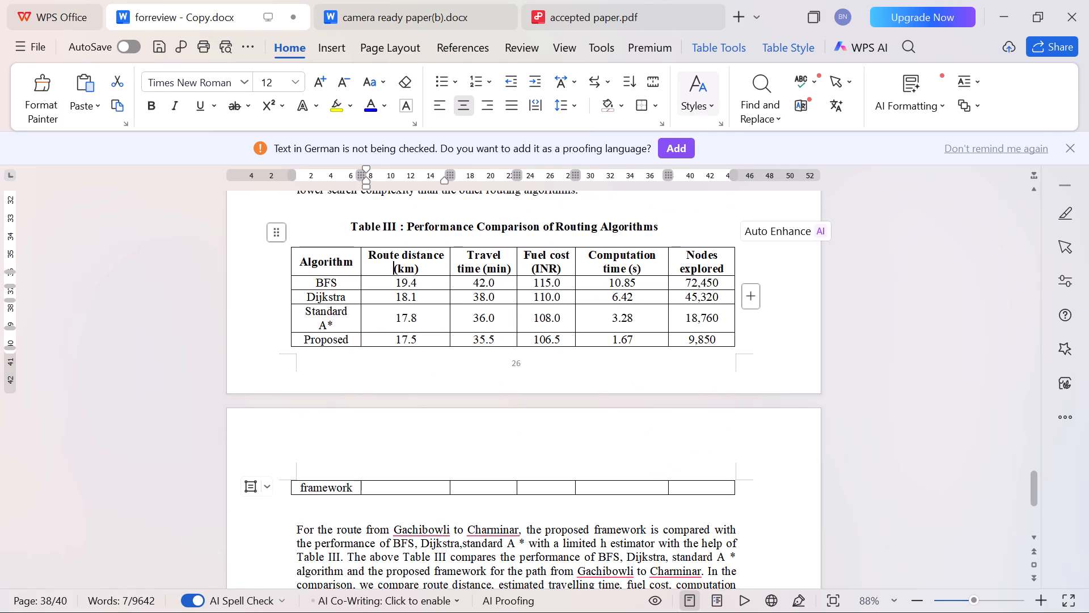
left_click_drag(300, 259, 677, 335)
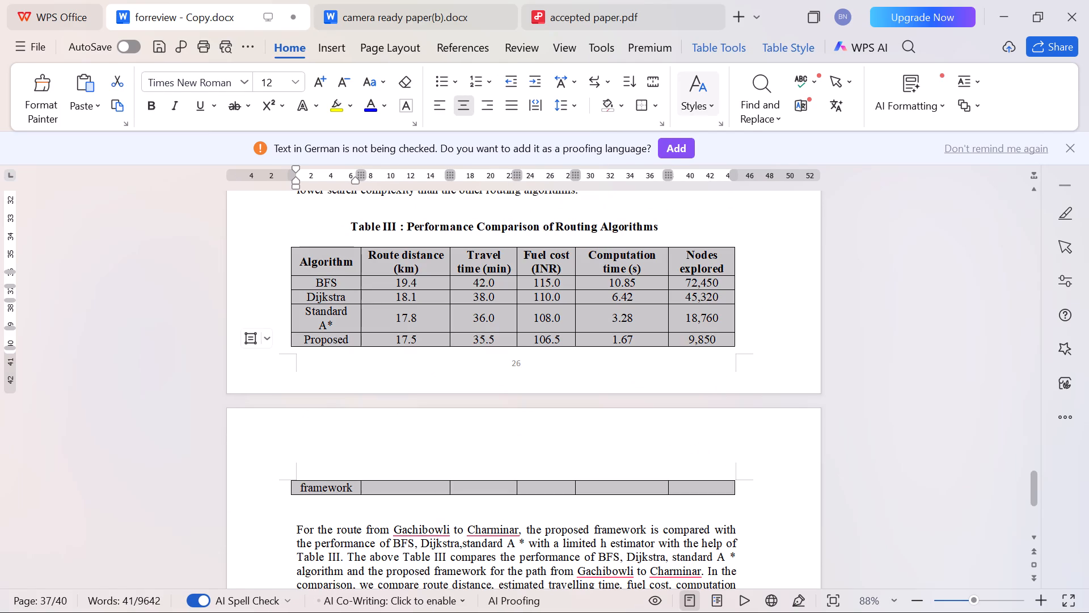
left_click_drag(677, 335, 724, 348)
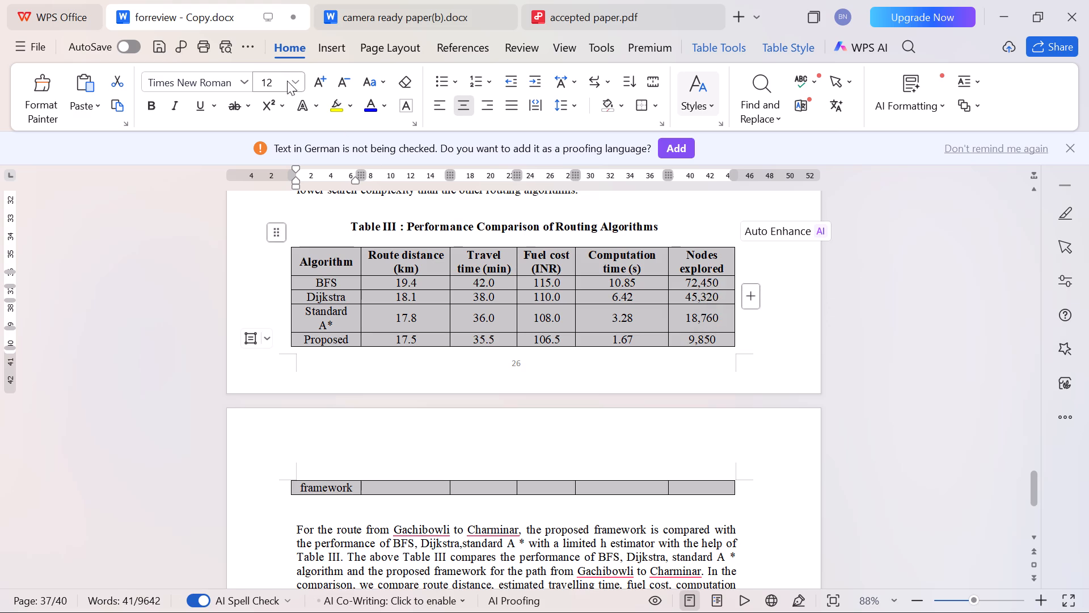
left_click(279, 81)
type("11")
key("Return")
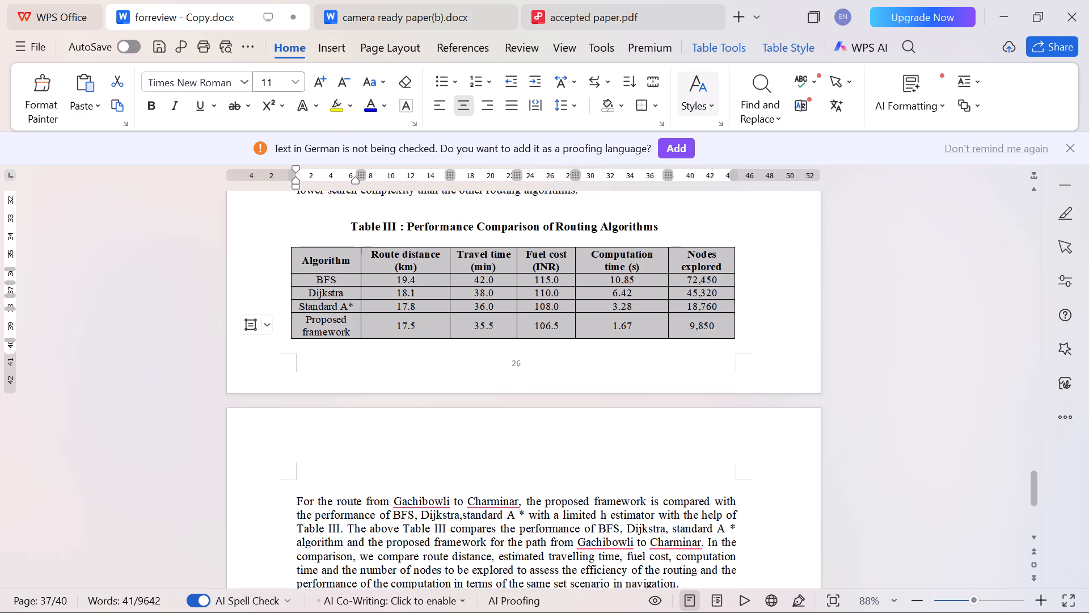
left_click(450, 272)
triple_click(411, 223)
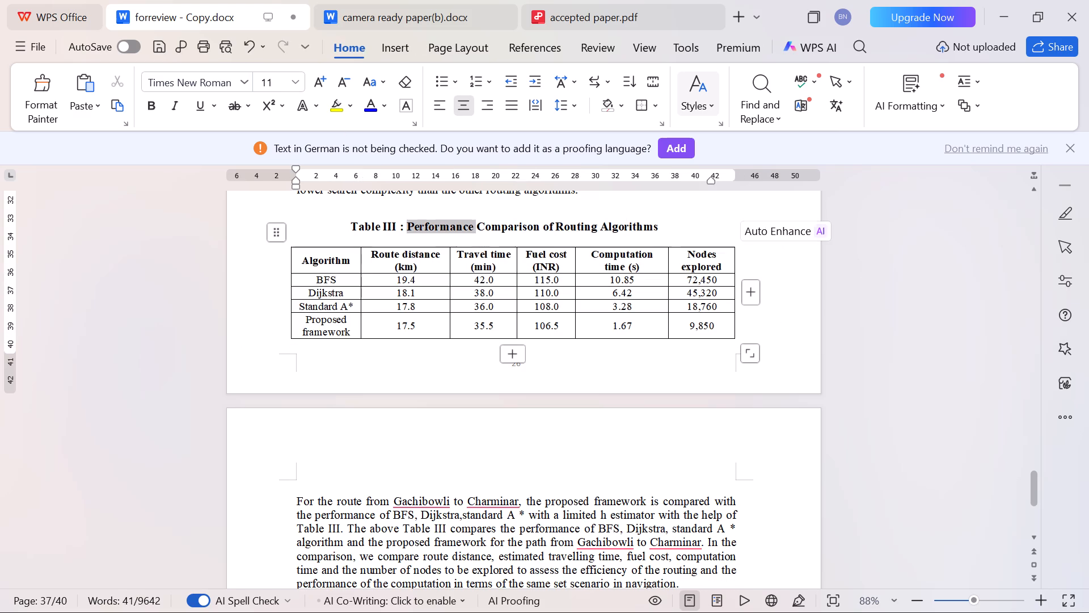
left_click(411, 223)
Remove the extra blank lines between Table III and the paragraph beginning "For the route from Gachibowli to Charminar".
scroll(409, 262, "down", 1)
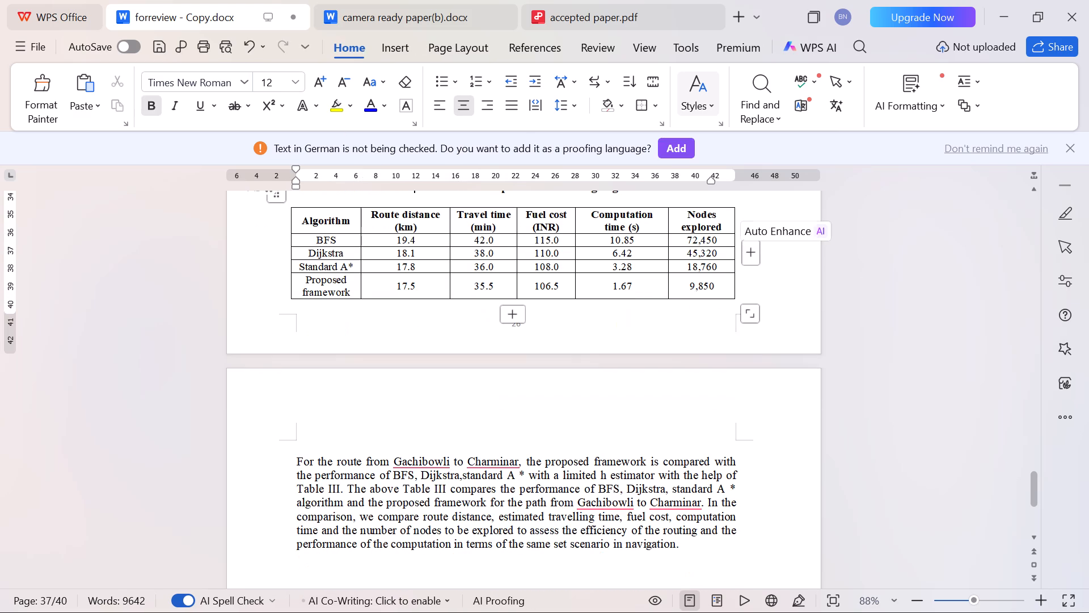
left_click(415, 408)
key("ctrl+BackSpace")
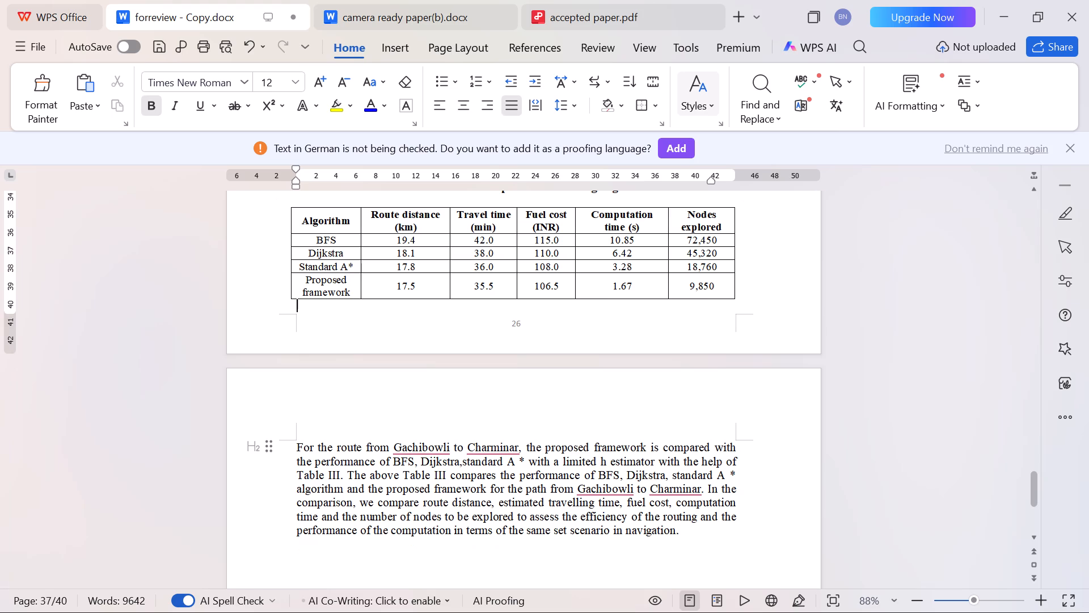
key("Delete")
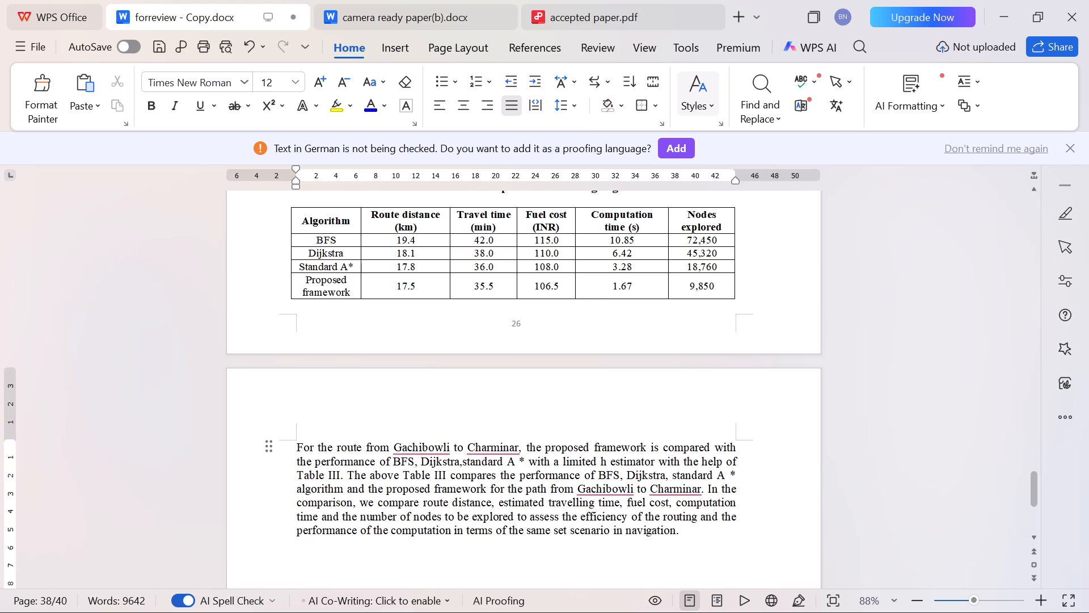
Add blank lines above the "CHAPTER 6" heading to move the Conclusion chapter onto a new page.
scroll(415, 409, "down", 5)
left_click(415, 409)
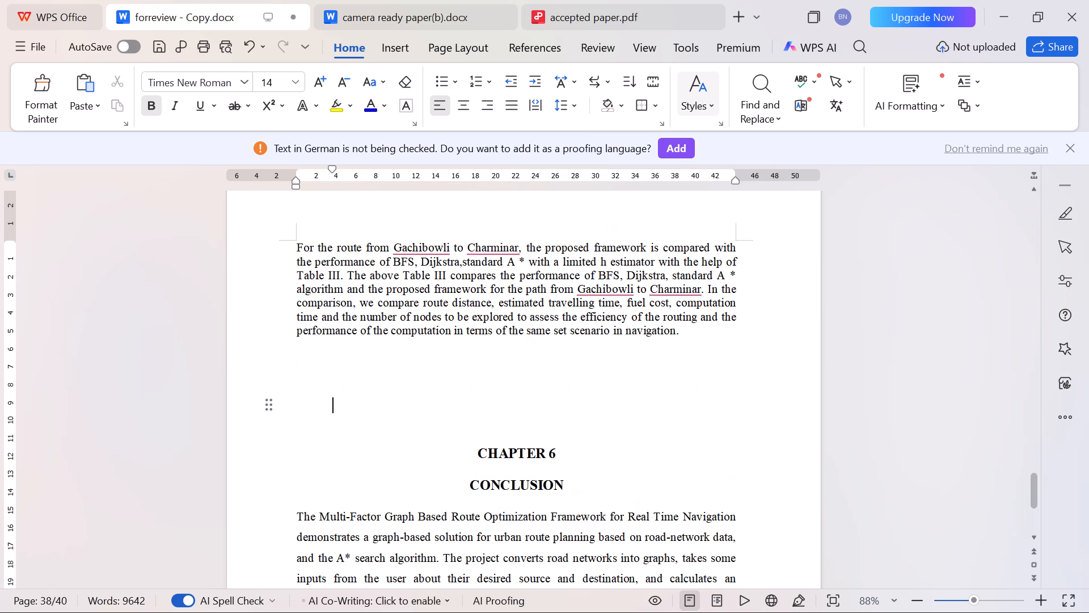
key("Return")
key("Return")
key("Return")
key("Return")
key("Return")
key("Return")
key("Return")
key("Return")
key("Return")
key("Return")
key("Return")
key("Return")
key("Return")
key("Return")
key("Return")
key("Return")
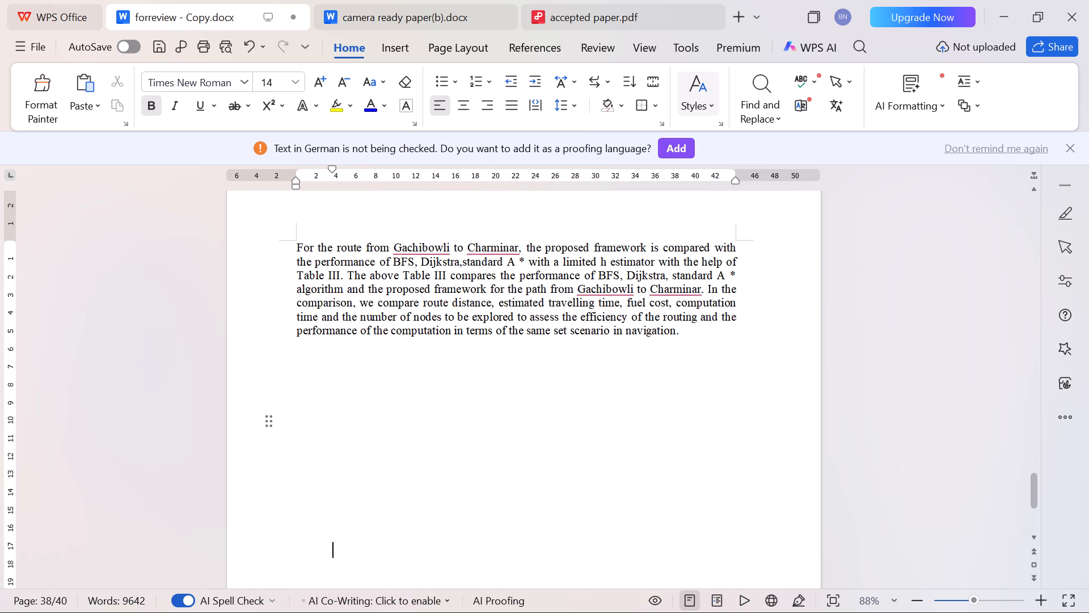
scroll(415, 409, "down", 2)
key("Return")
key("Return")
key("Return")
key("Return")
key("Return")
key("Return")
key("Return")
key("Return")
key("Return")
key("Return")
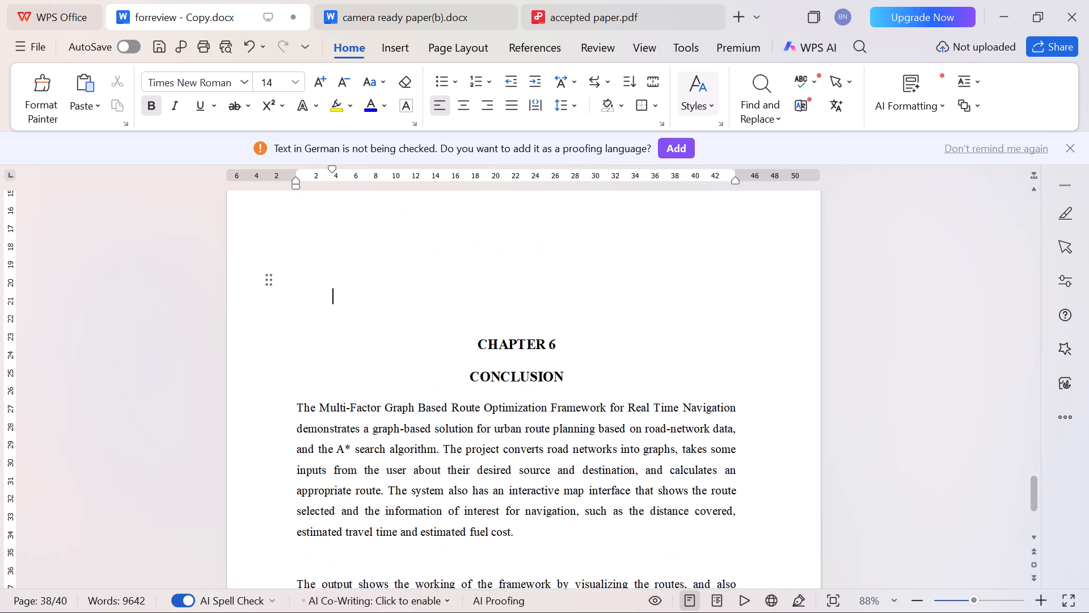
scroll(415, 409, "down", 2)
key("Return")
key("Return")
key("Return")
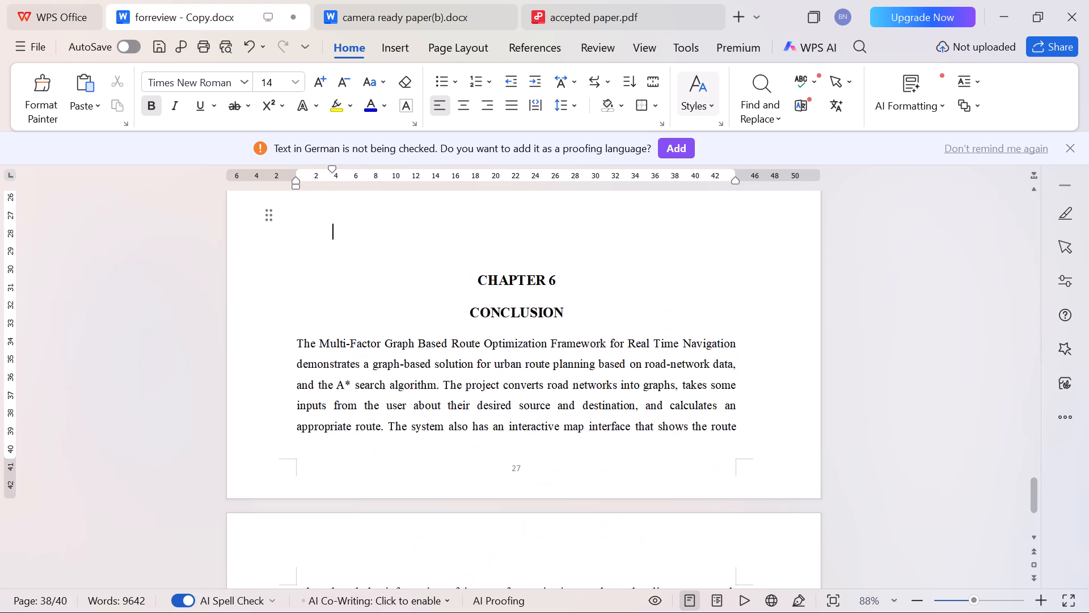
key("Return")
key("Return")
key("Return")
key("Return")
key("Return")
key("Return")
key("Return")
key("Return")
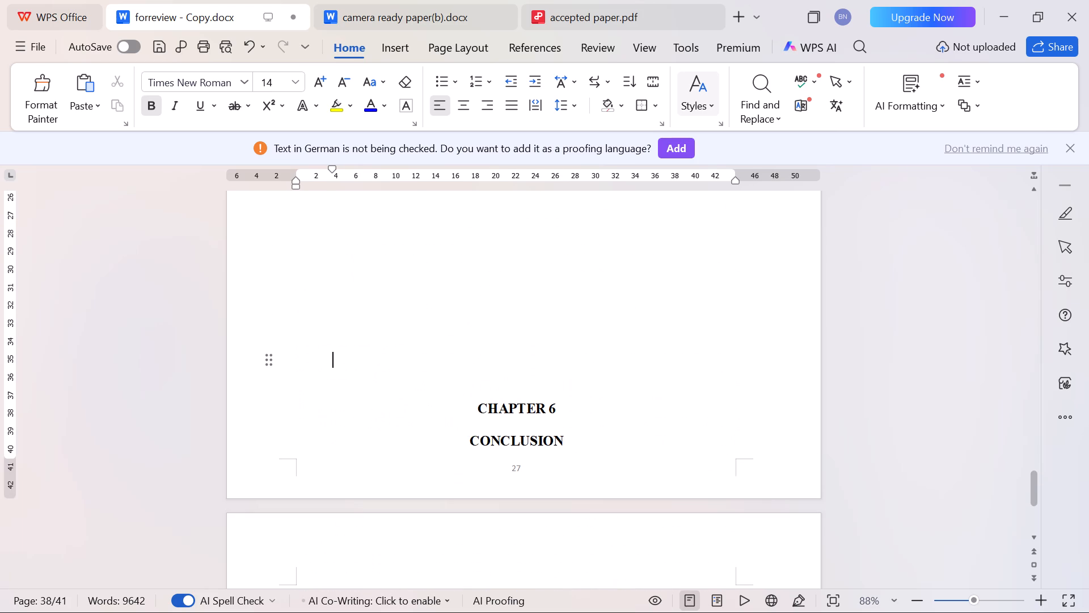
key("Return")
key("Return")
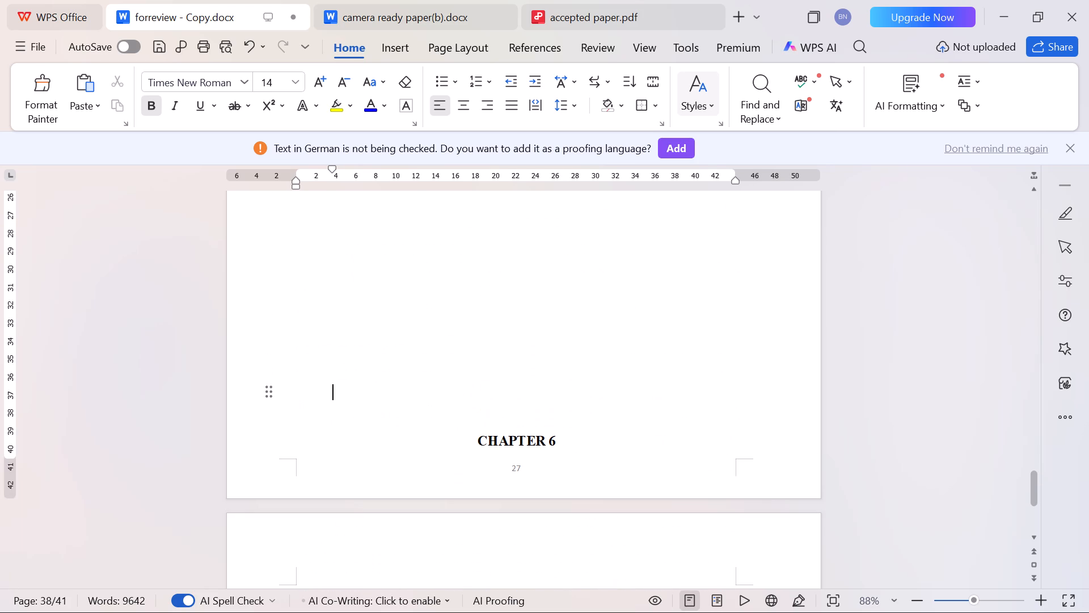
key("Return")
Set the line spacing of the paragraph beginning "For the route from Gachibowli to Charminar" to 1.5.
scroll(415, 409, "up", 13)
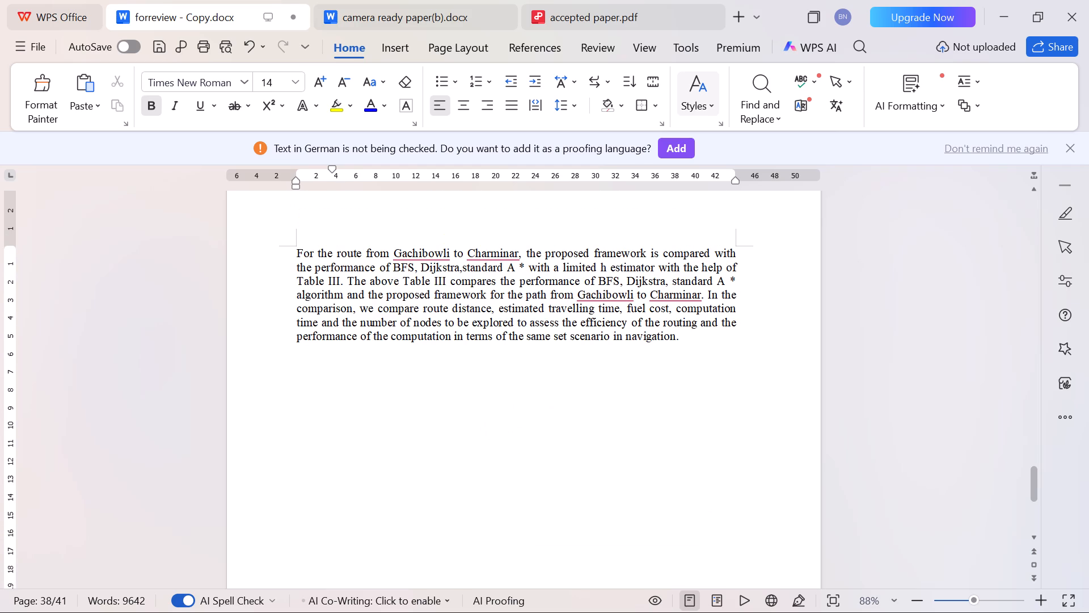
left_click_drag(681, 343, 290, 229)
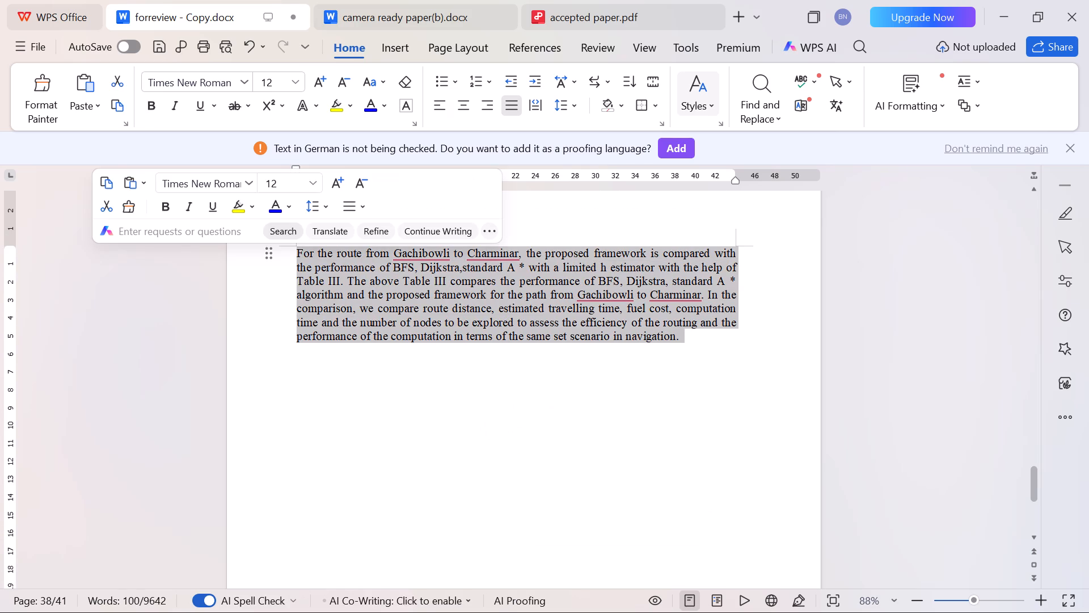
left_click(580, 102)
left_click(572, 161)
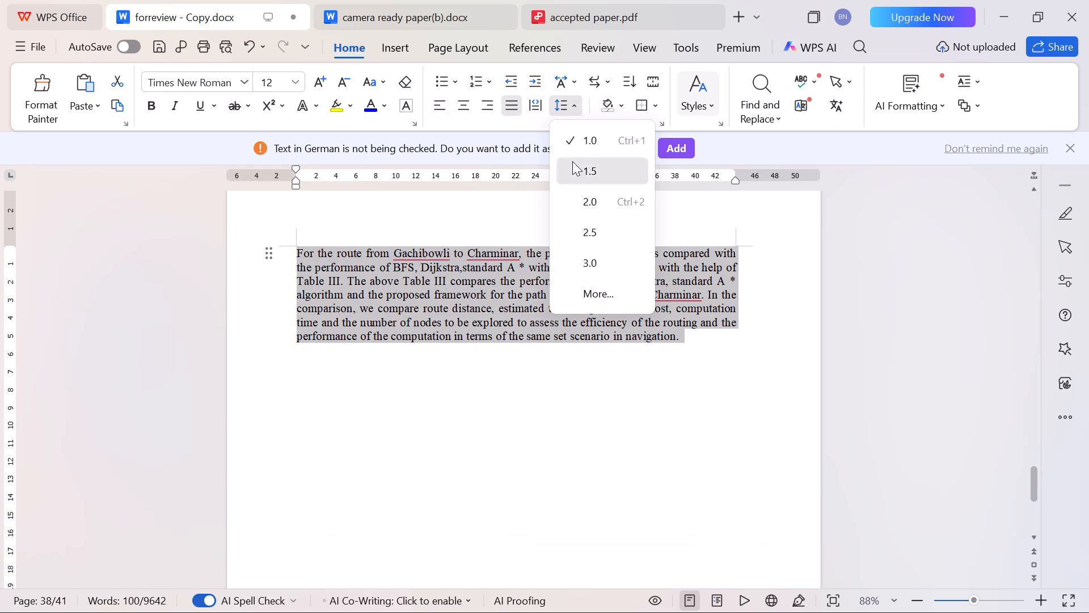
left_click(518, 341)
Remove the surplus blank lines before "CHAPTER 6" so the heading starts at the top of its page.
scroll(518, 341, "down", 20)
scroll(518, 341, "down", 1)
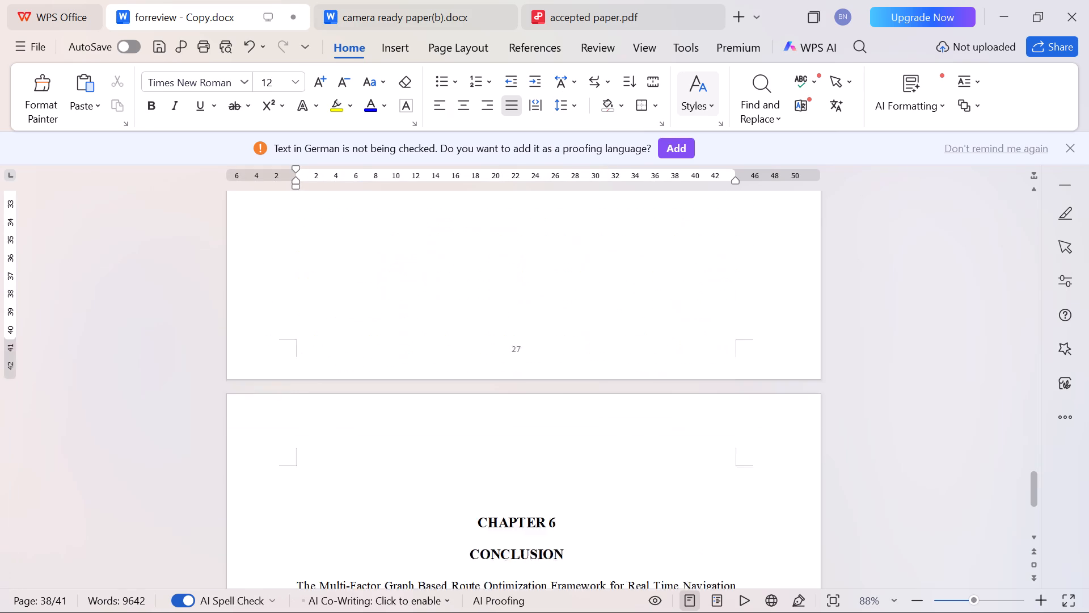
scroll(518, 341, "up", 4)
left_click(537, 284)
key("Delete")
key("Delete")
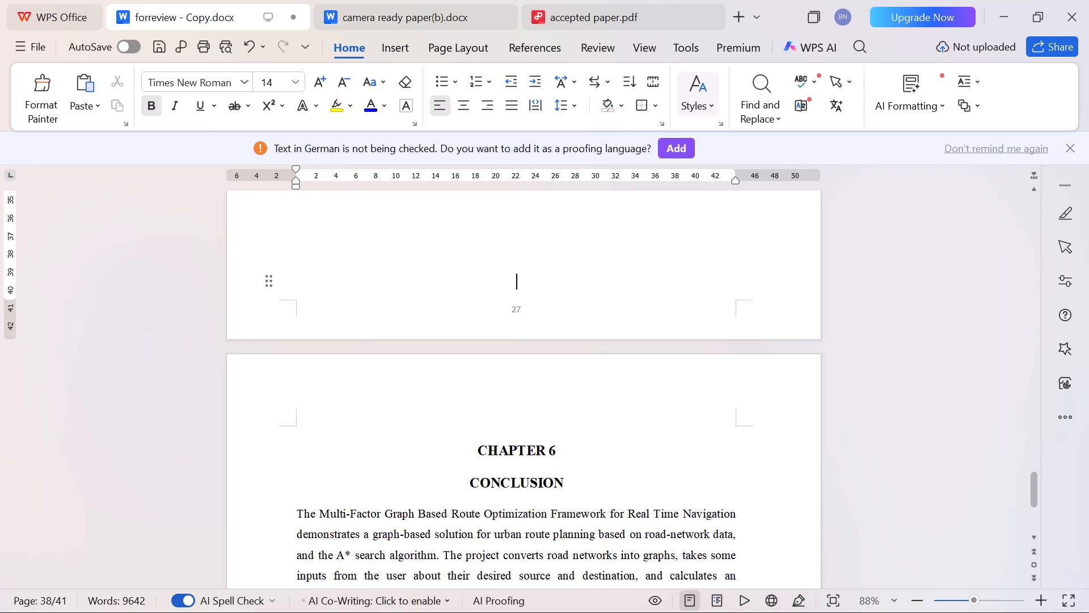
key("Delete")
key("Delete")
key("Return")
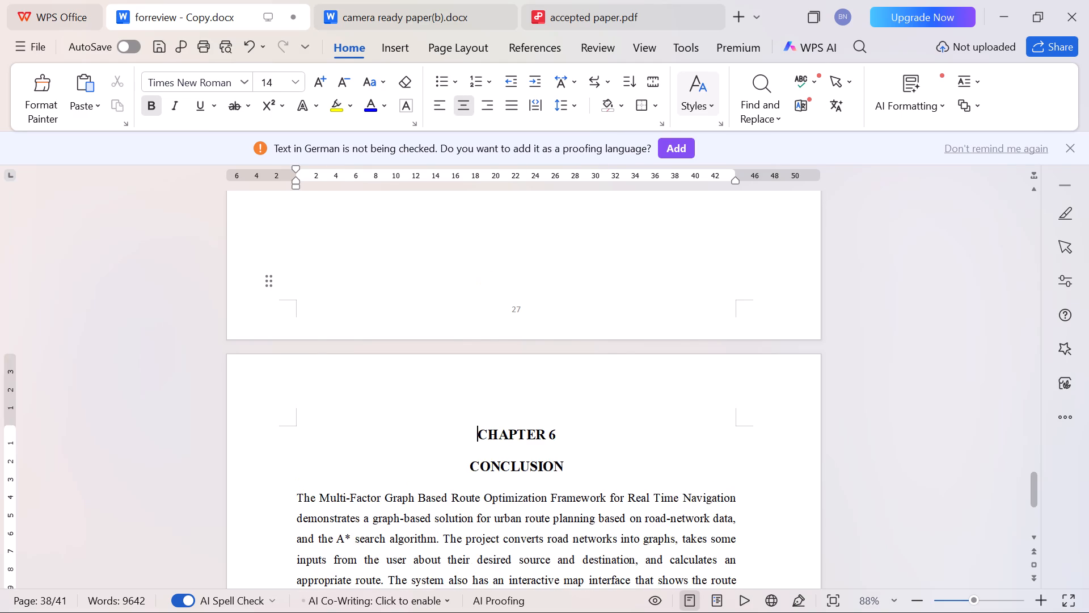
Insert a blank line between the "REFERENCES" heading and the first reference.
scroll(537, 284, "down", 20)
scroll(537, 284, "down", 5)
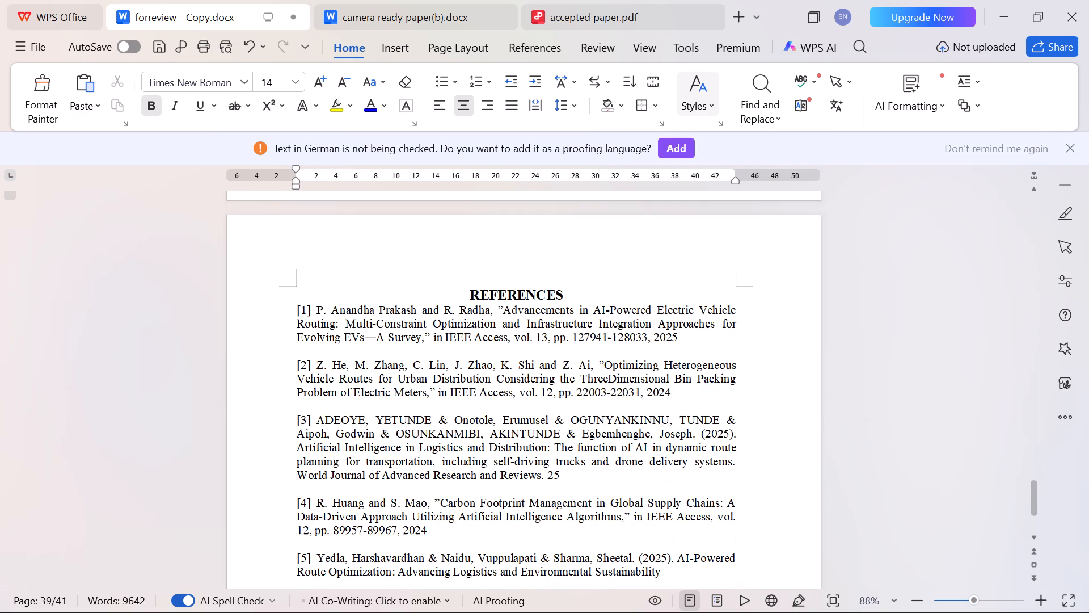
left_click(573, 296)
key("Return")
Look through the references to the end of the document and save it.
scroll(573, 322, "down", 7)
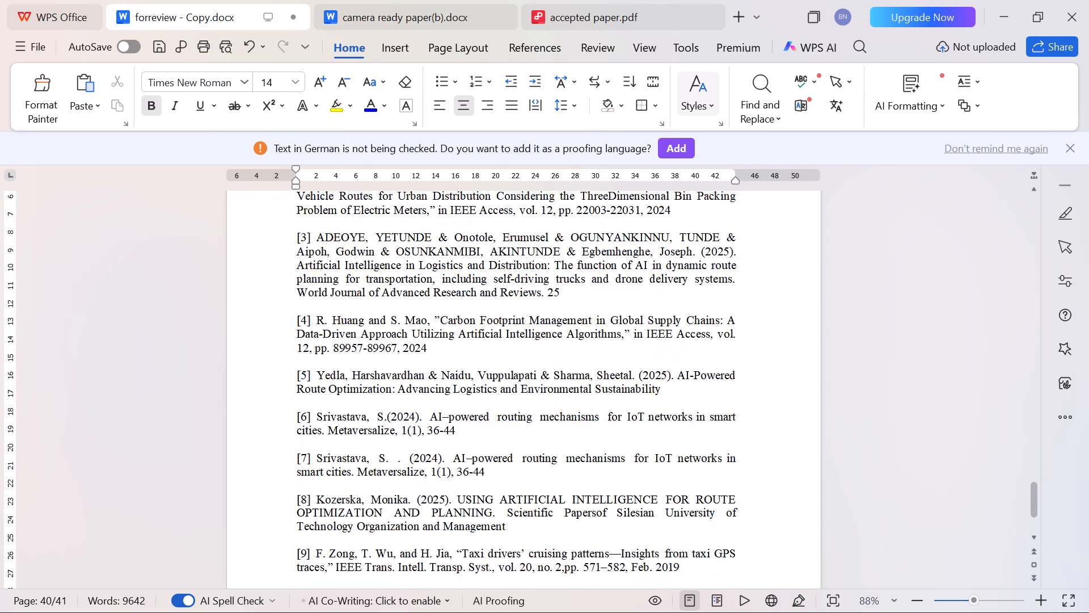
scroll(573, 322, "down", 20)
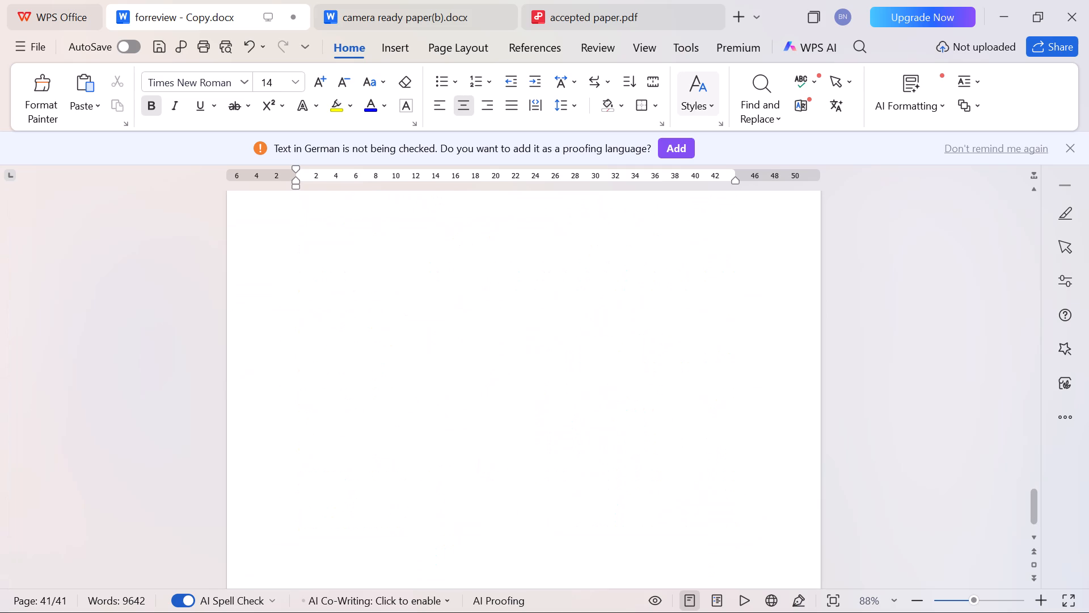
scroll(573, 322, "down", 11)
key("ctrl+s")
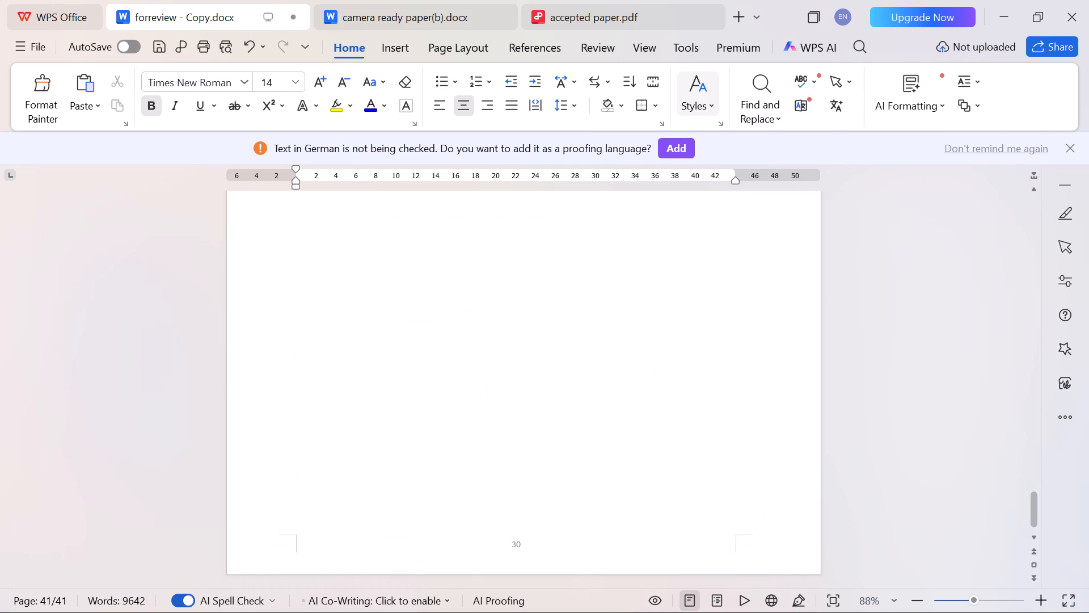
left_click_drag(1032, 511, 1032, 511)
Dismiss the German proofing-language notice and close camera ready paper(b).docx and accepted paper.pdf.
left_click_drag(1032, 511, 1047, 195)
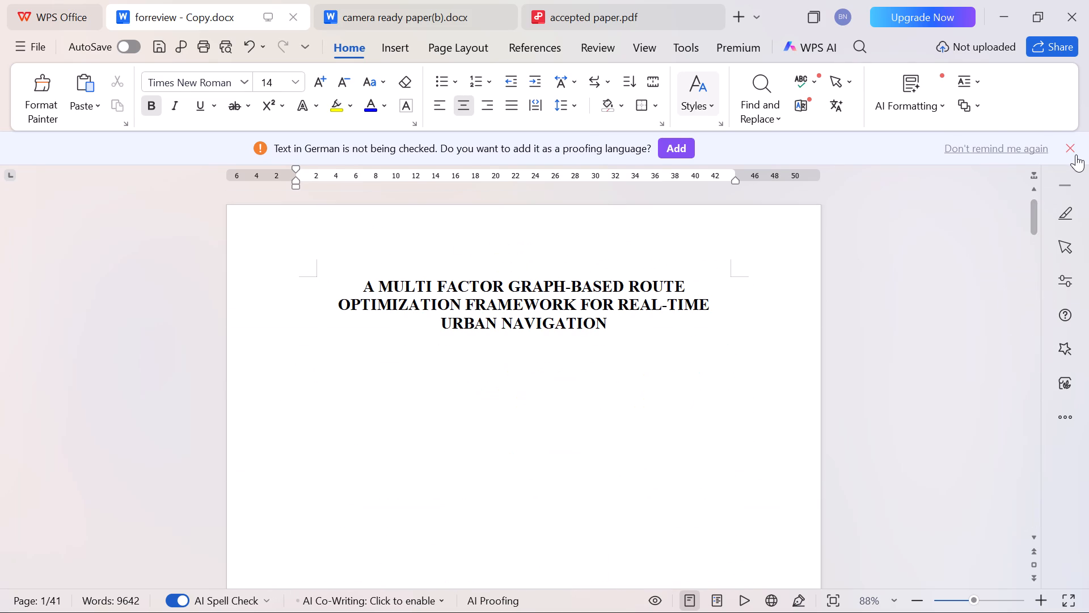
left_click(1075, 152)
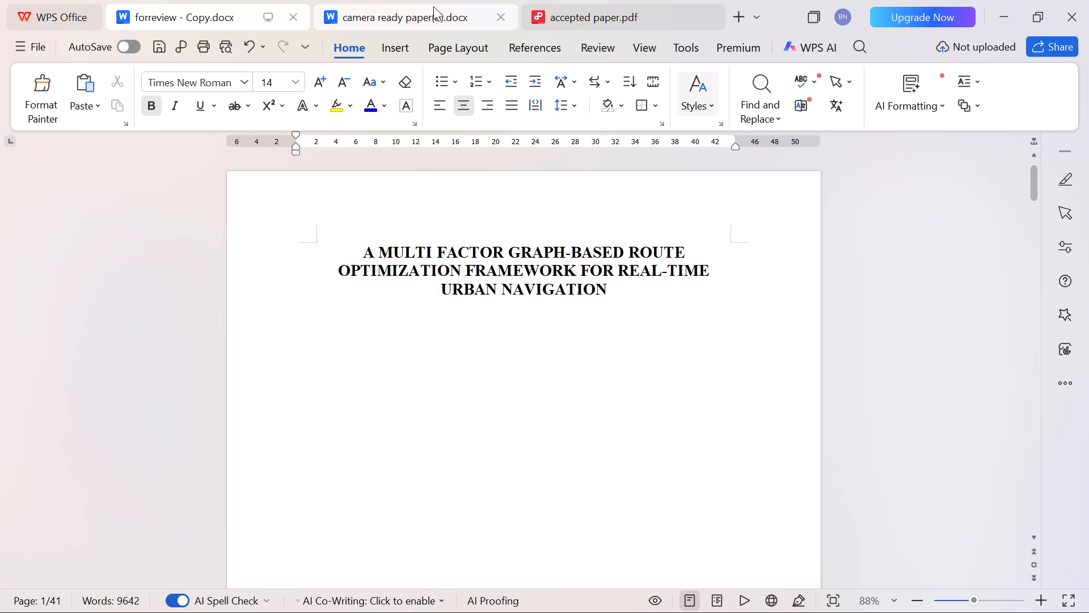
left_click(496, 17)
left_click(496, 16)
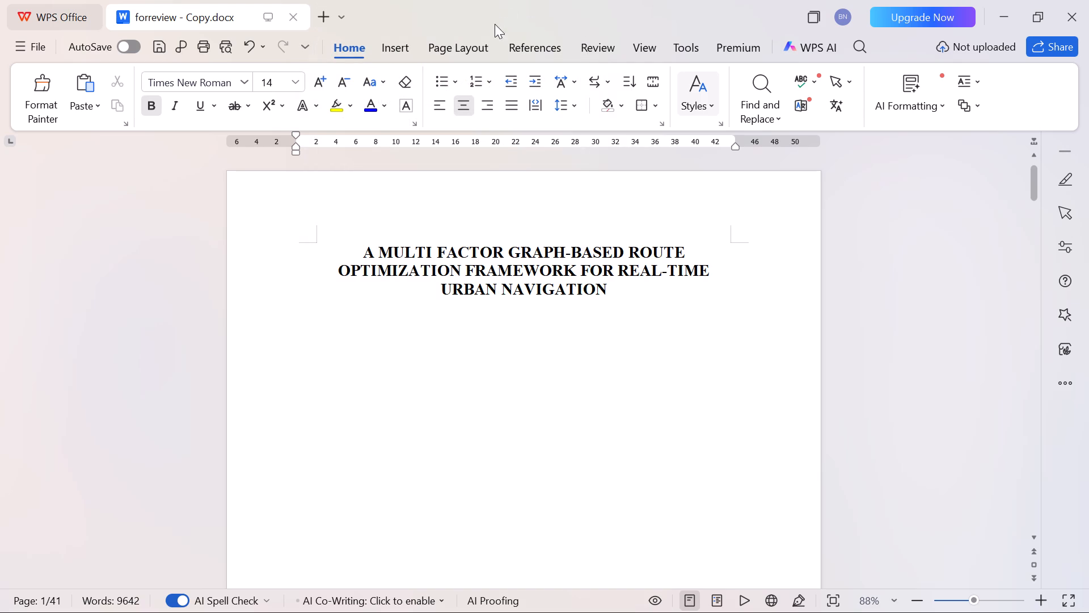
Open guidelines for report major.docx from the Downloads folder.
left_click(437, 605)
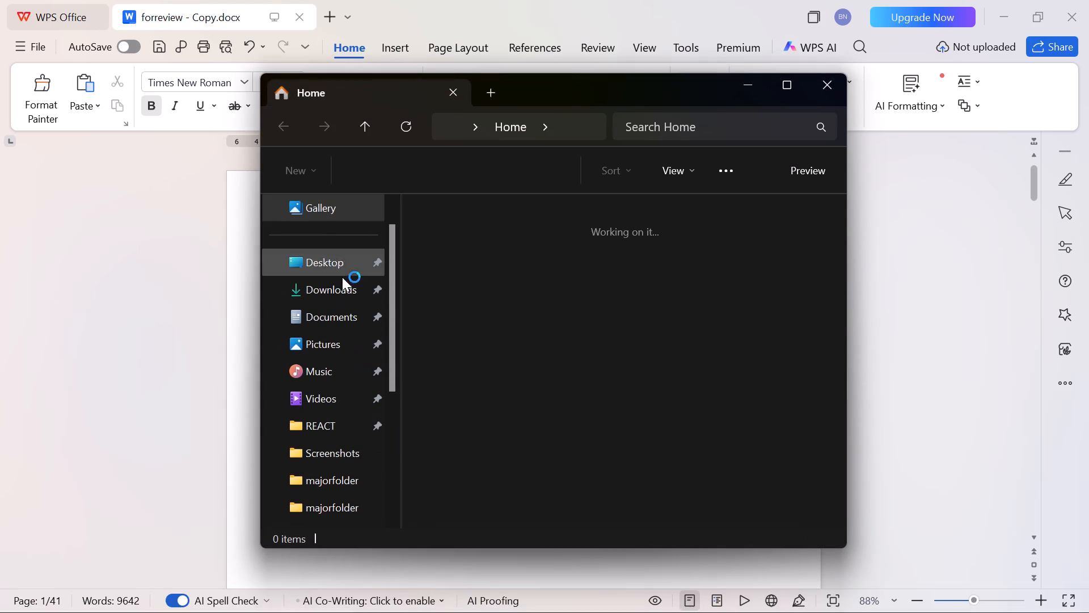
left_click(343, 282)
double_click(492, 275)
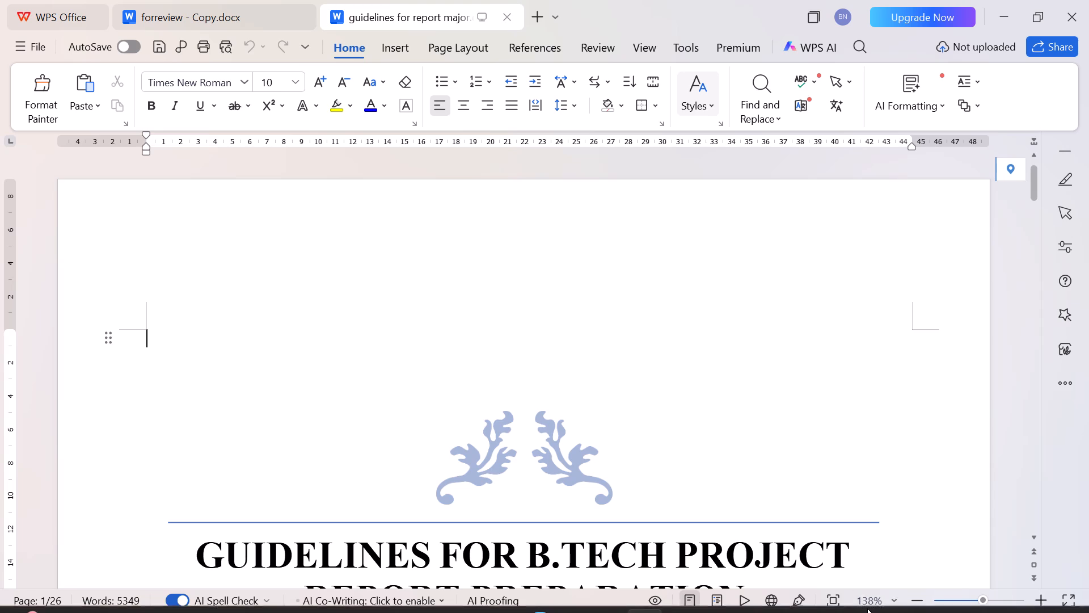
Set the zoom of the guidelines document to 88%.
left_click(873, 593)
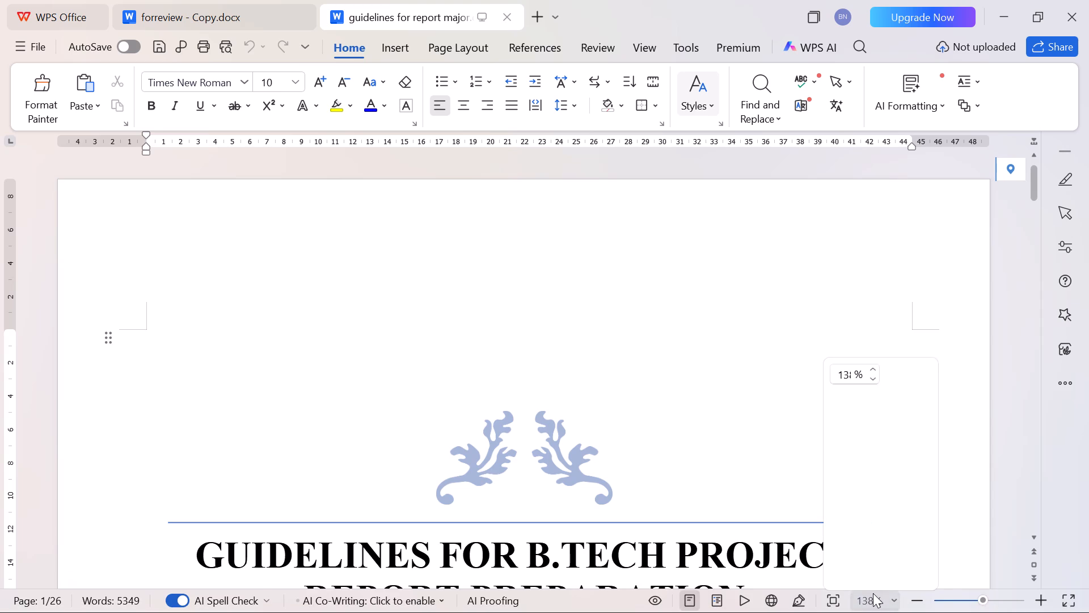
left_click(859, 576)
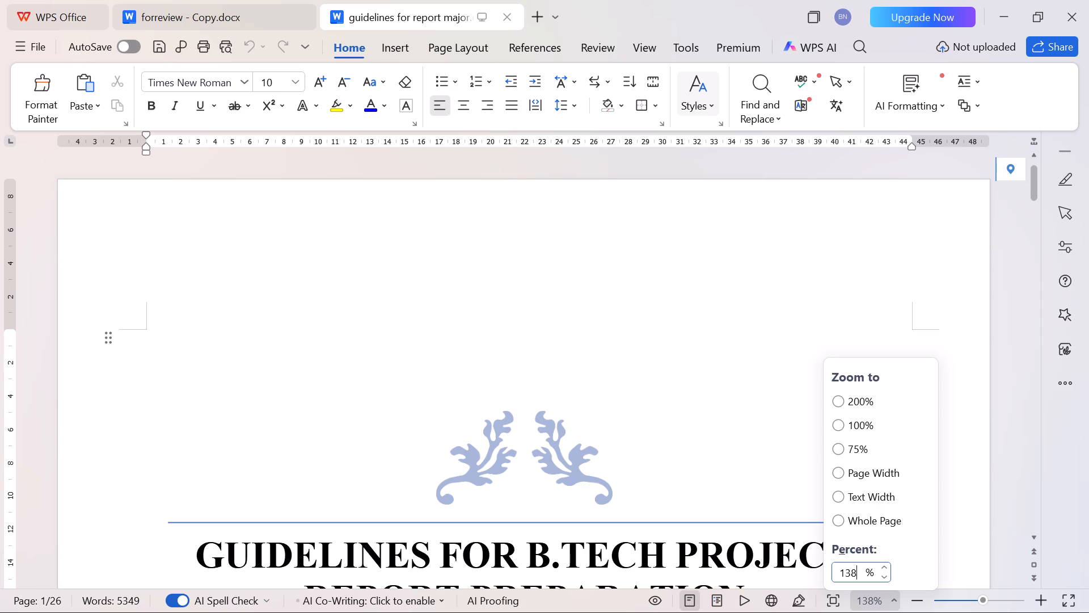
key("BackSpace")
key("BackSpace")
key("BackSpace")
key("BackSpace")
type("88")
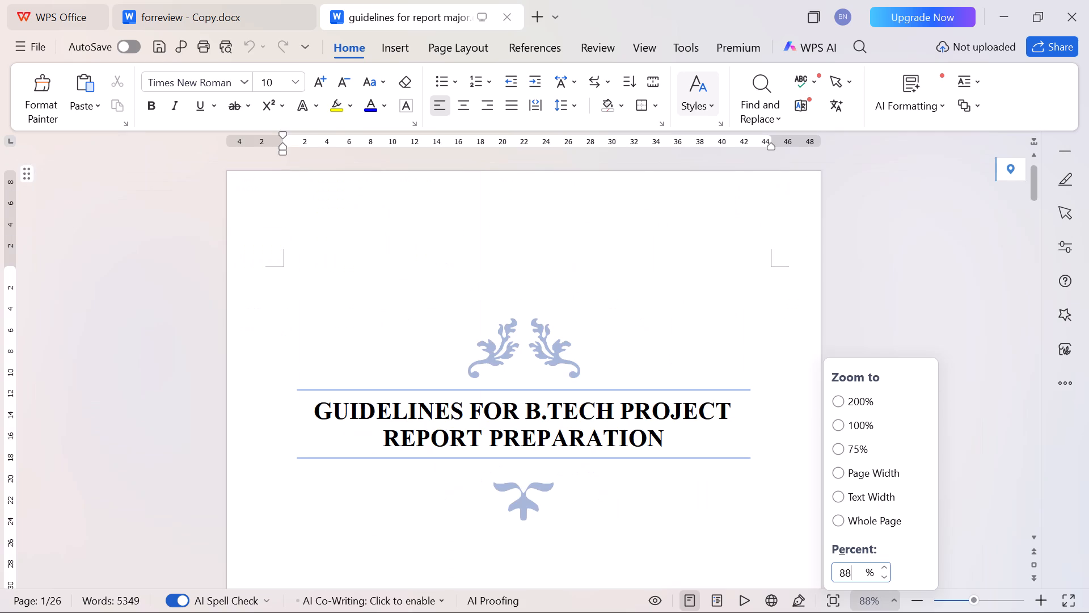
key("Return")
left_click(765, 389)
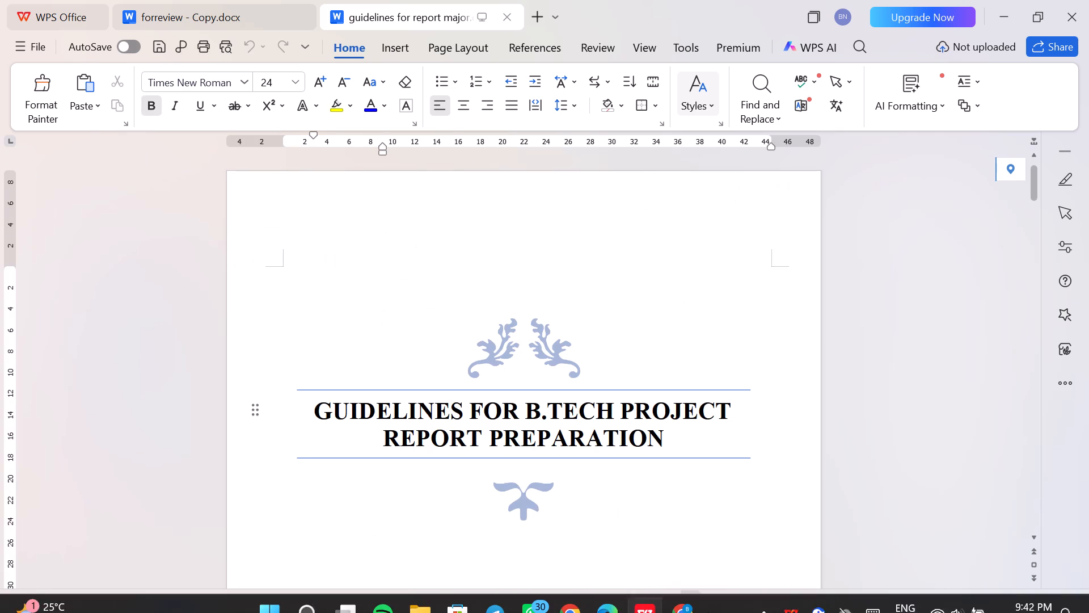
Turn on Bluetooth in the system quick settings and check the available devices.
key("super+a")
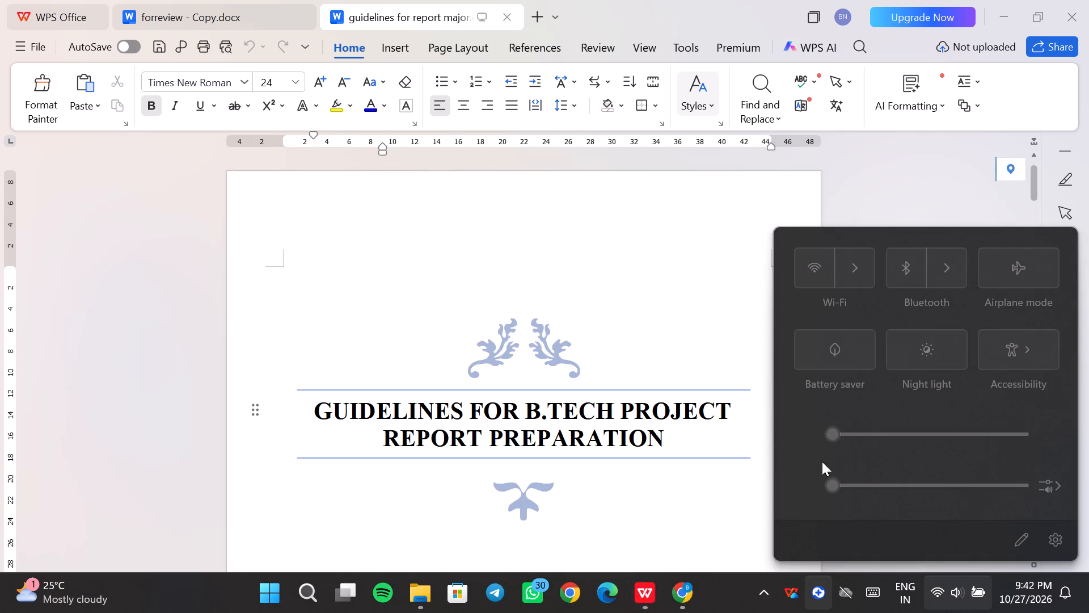
left_click(908, 268)
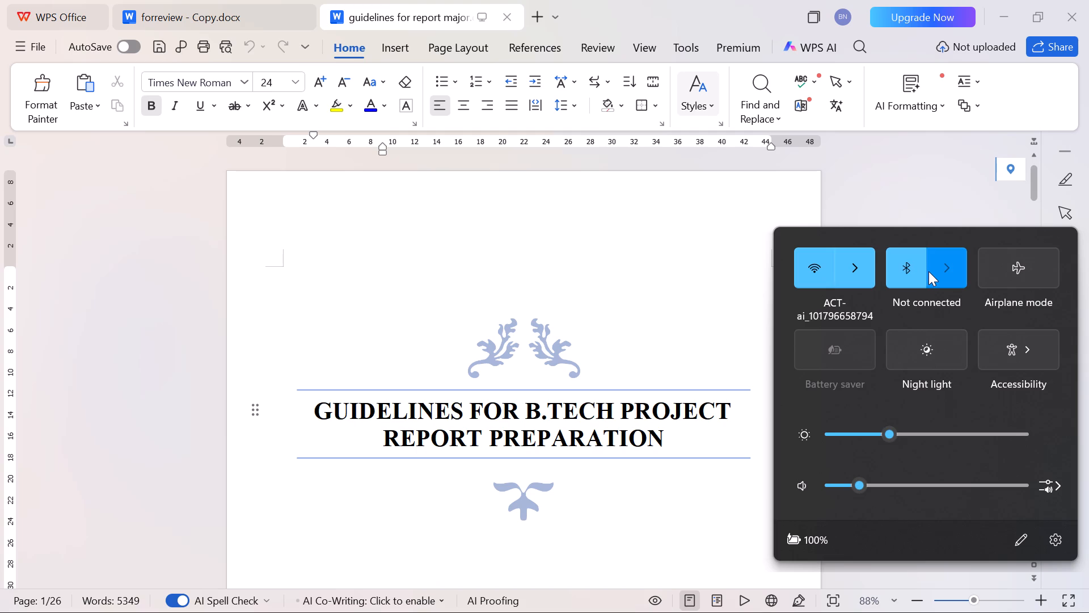
left_click(928, 271)
left_click(906, 198)
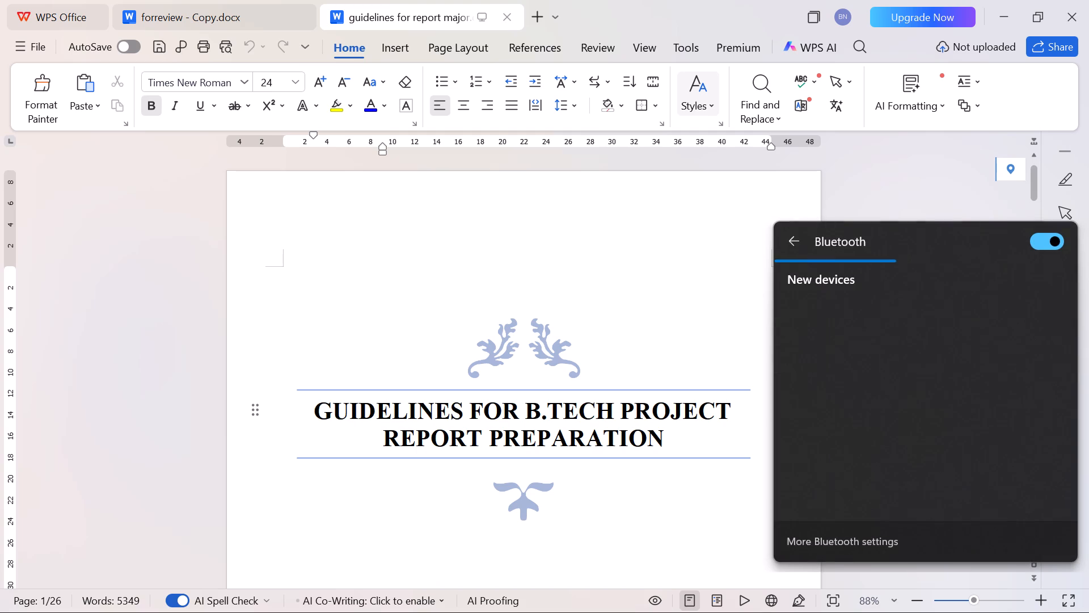
Switch to Spotify, play "Pilla Padesaave" from near its start, and minimise the player.
left_click(258, 0)
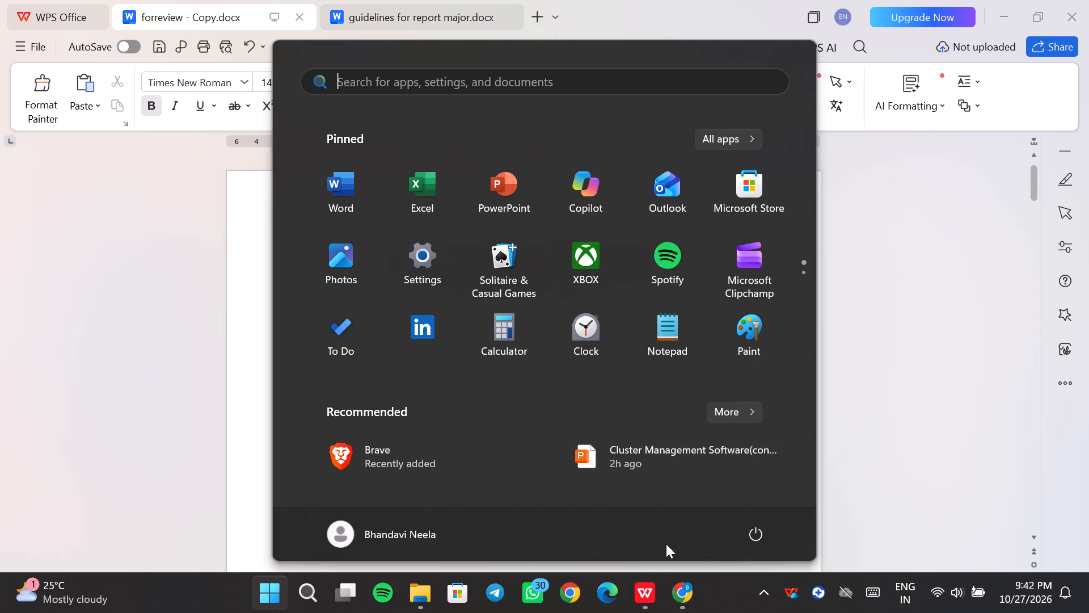
left_click(386, 593)
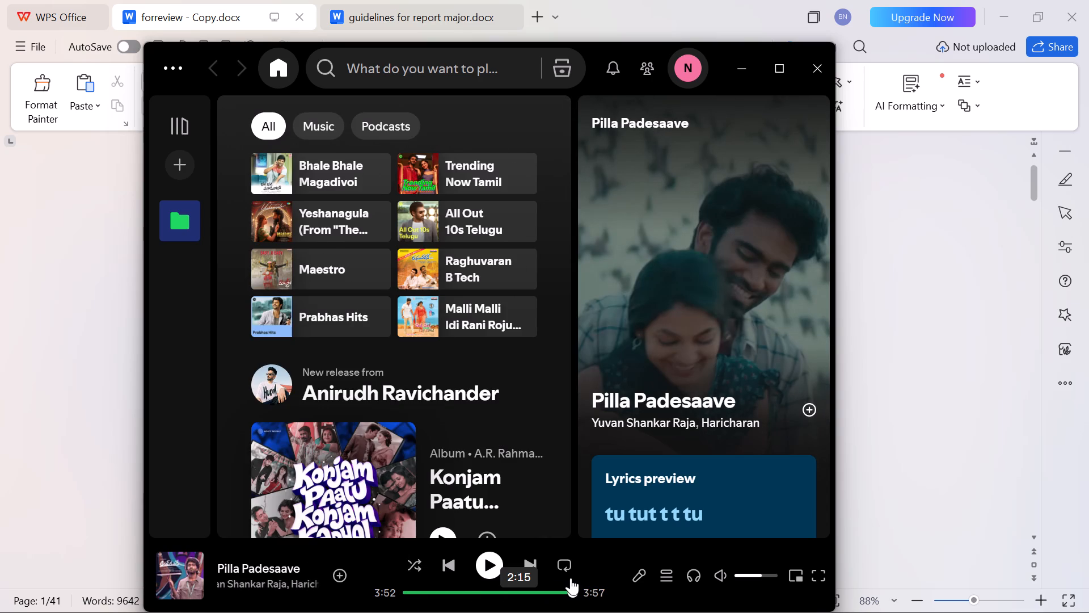
left_click_drag(575, 587, 396, 589)
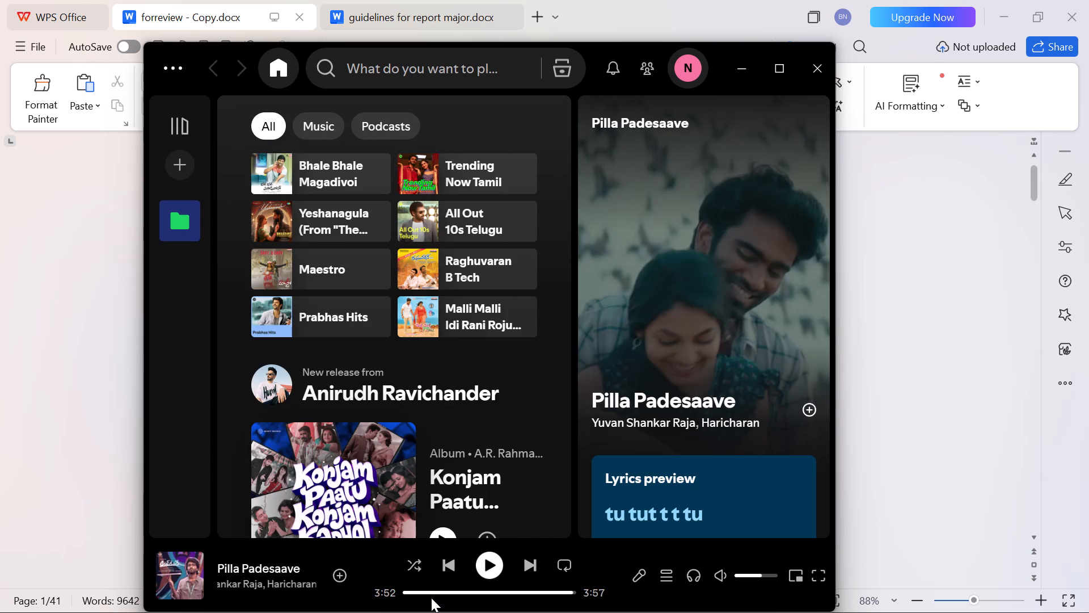
left_click(405, 594)
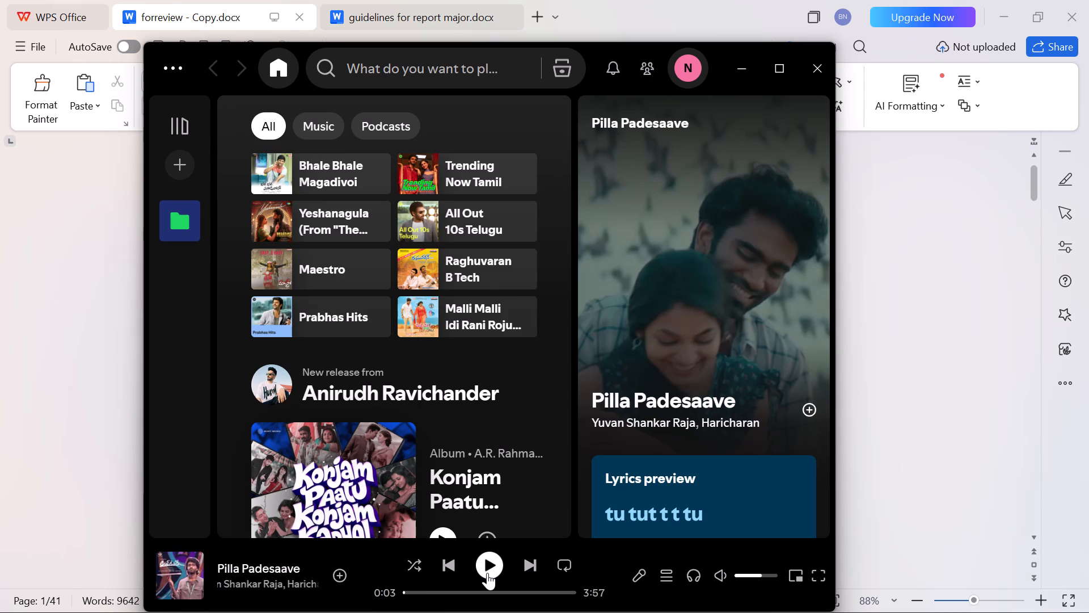
left_click(490, 573)
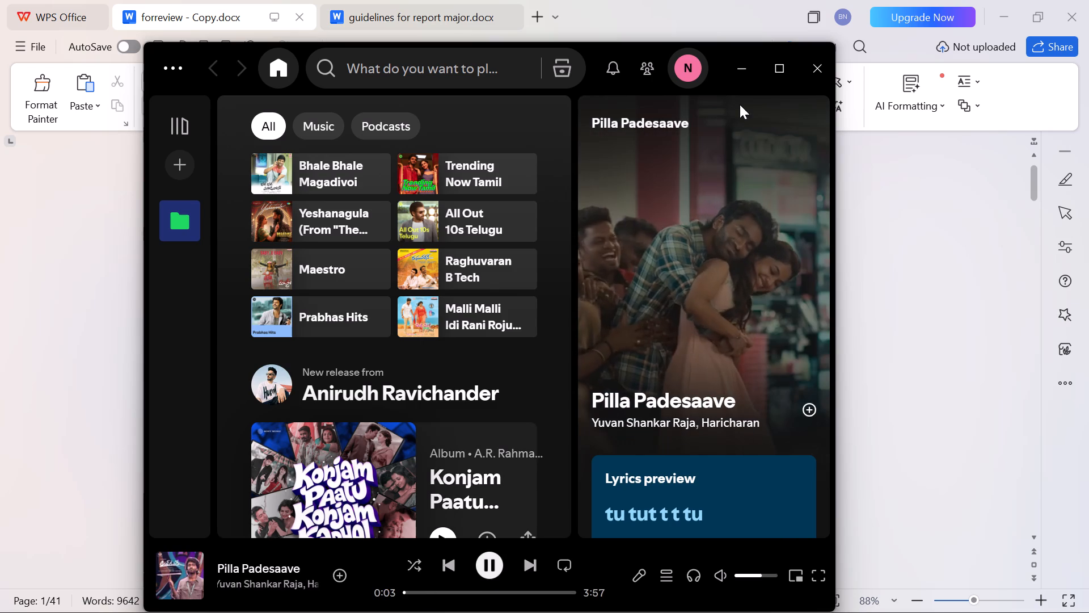
left_click(743, 85)
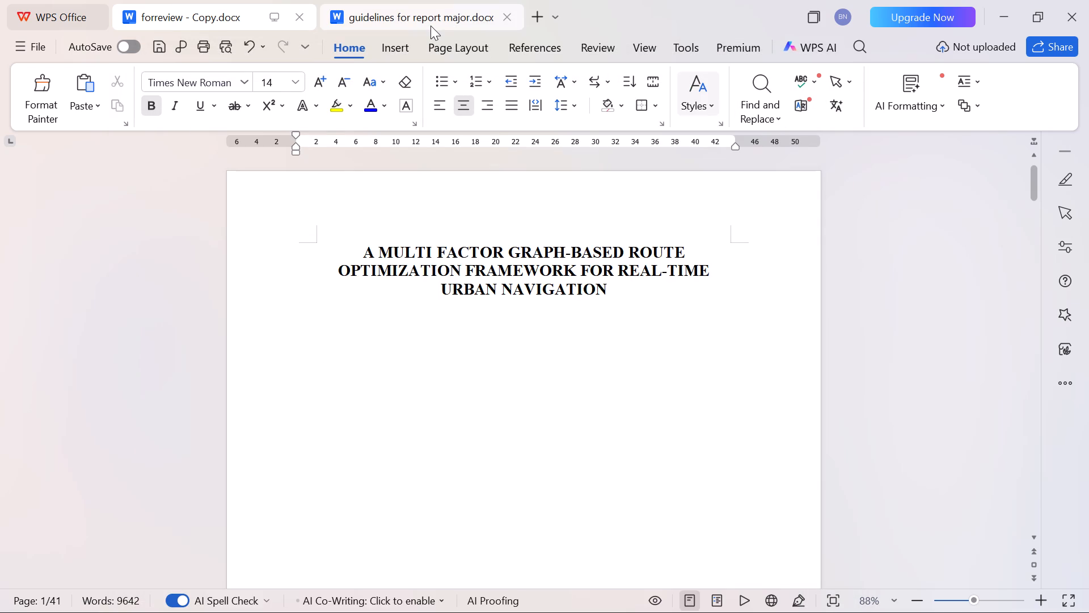
Read the guidelines document's sections on organizing the project report and referencing in the IEEE style.
left_click(430, 26)
scroll(518, 612, "down", 7)
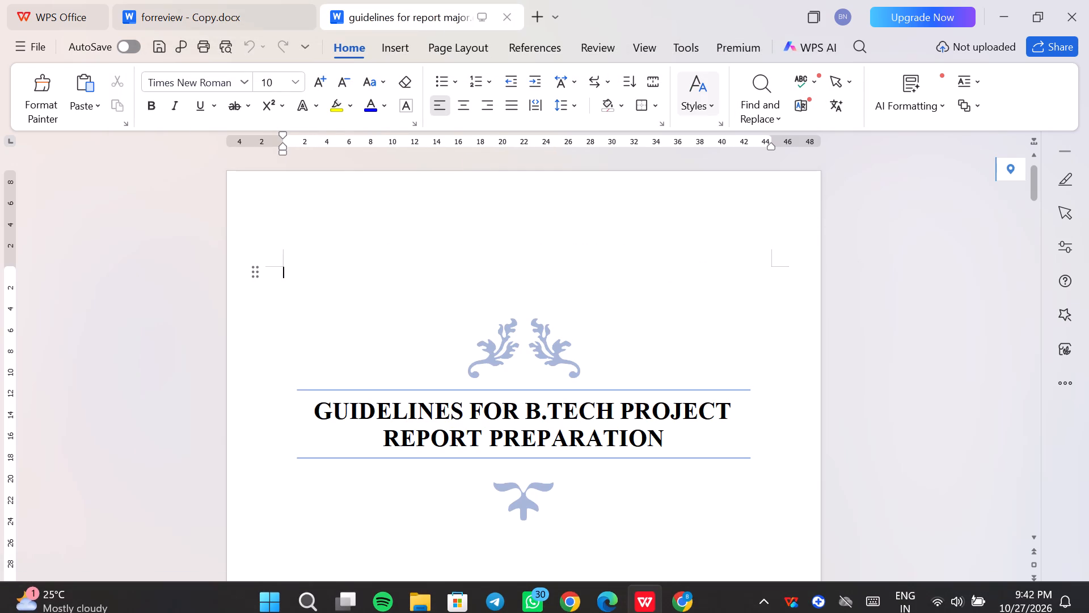
scroll(515, 476, "down", 15)
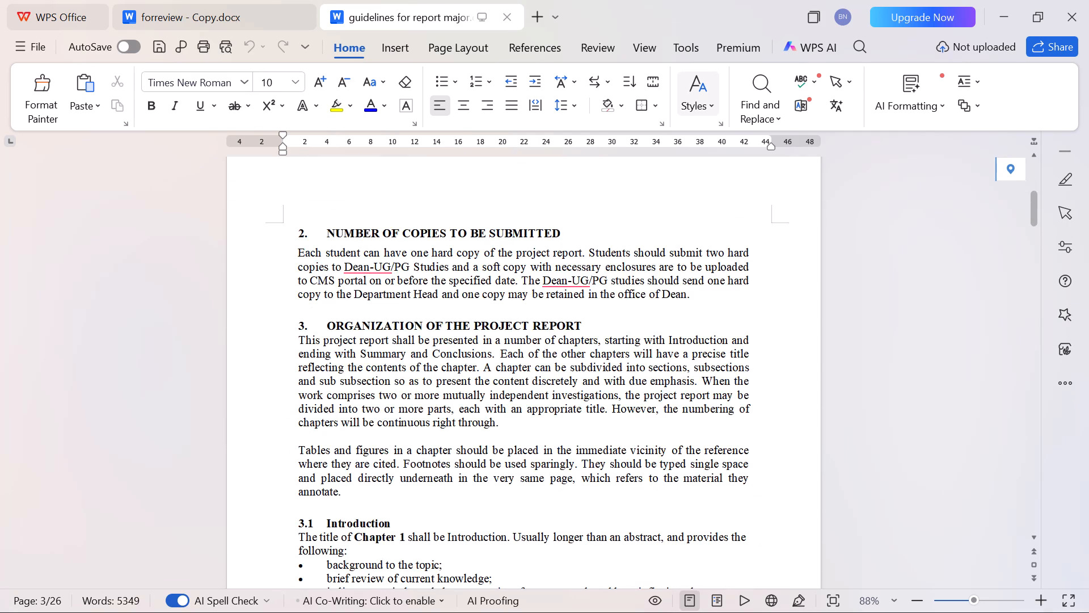
scroll(515, 476, "down", 2)
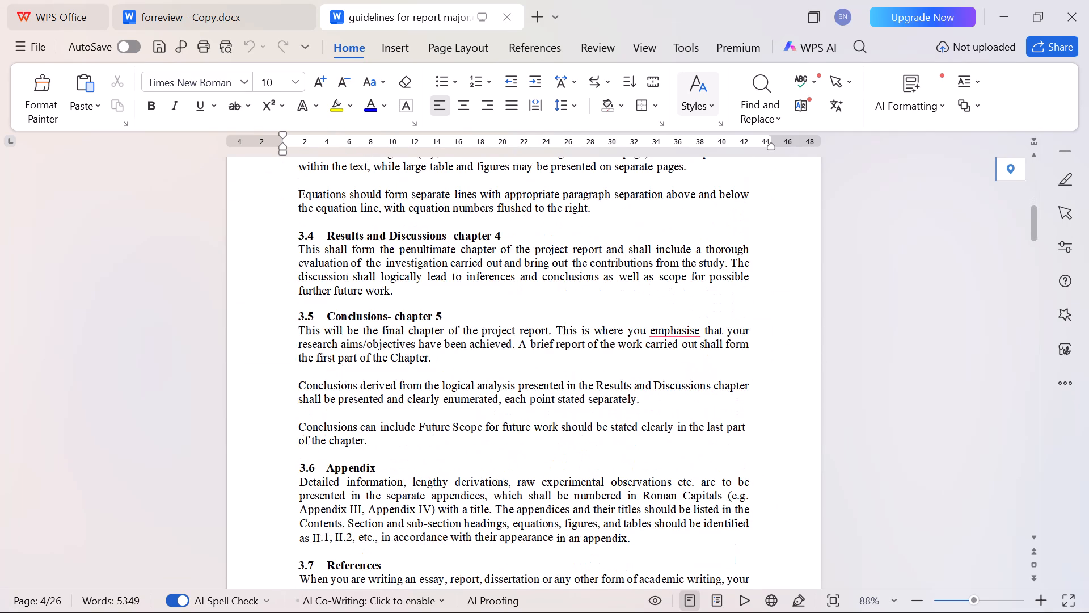
scroll(515, 476, "down", 3)
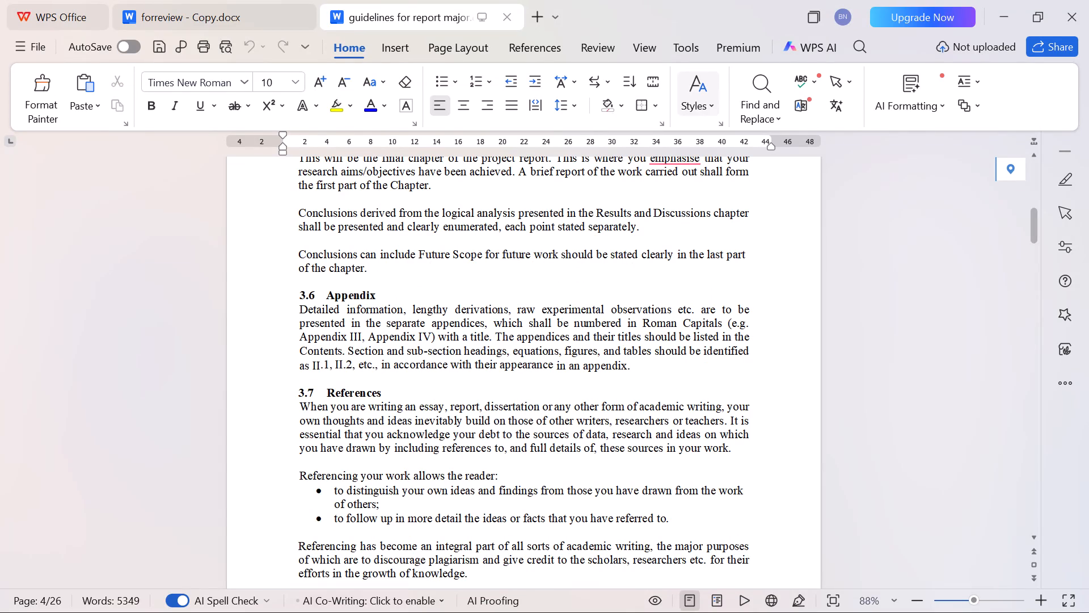
scroll(520, 447, "down", 4)
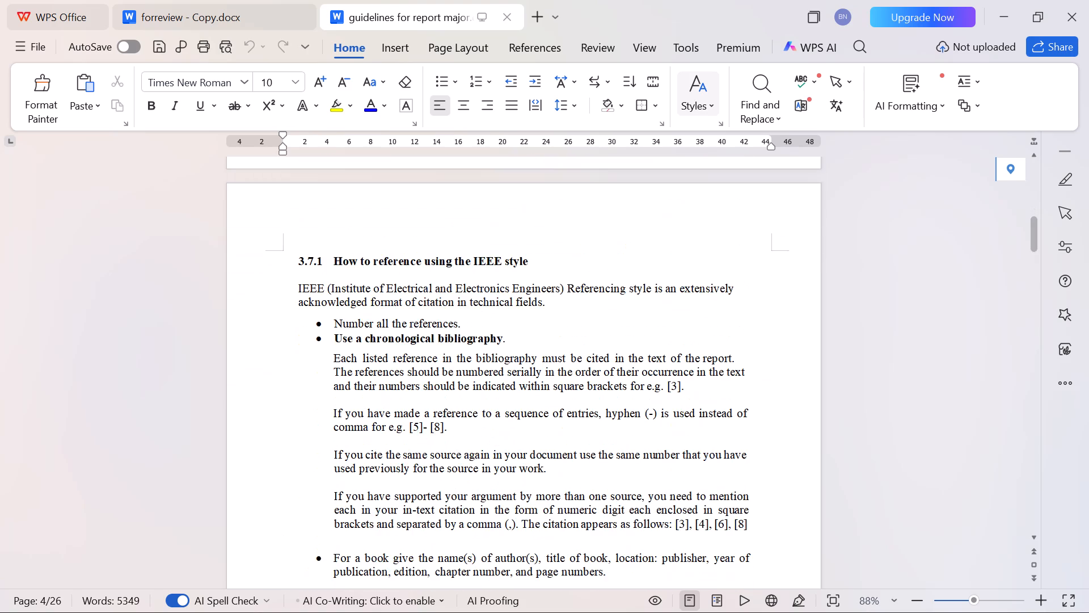
scroll(520, 447, "down", 2)
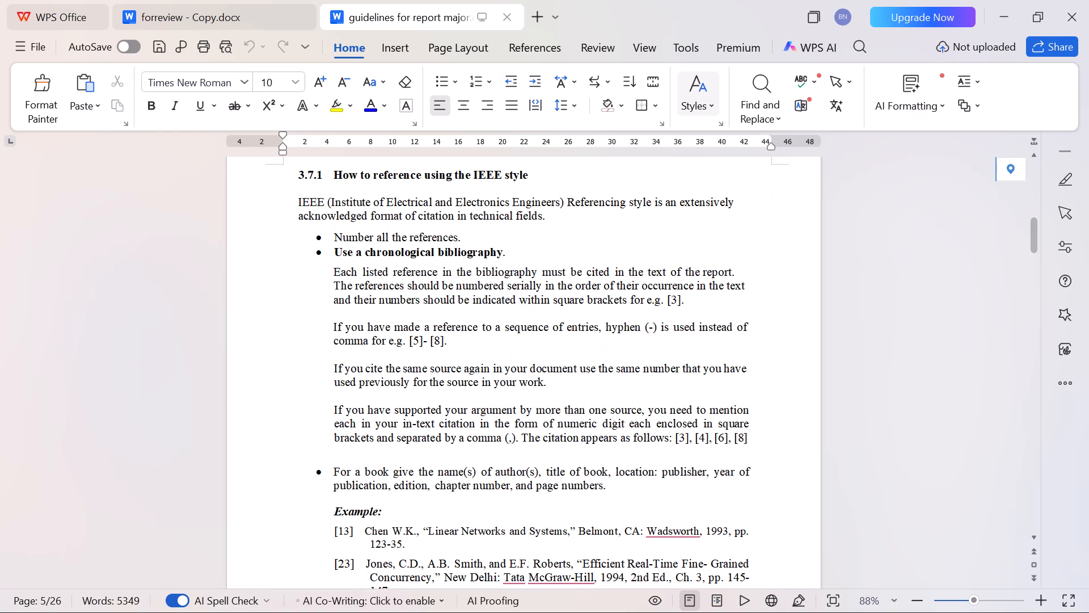
scroll(520, 447, "down", 7)
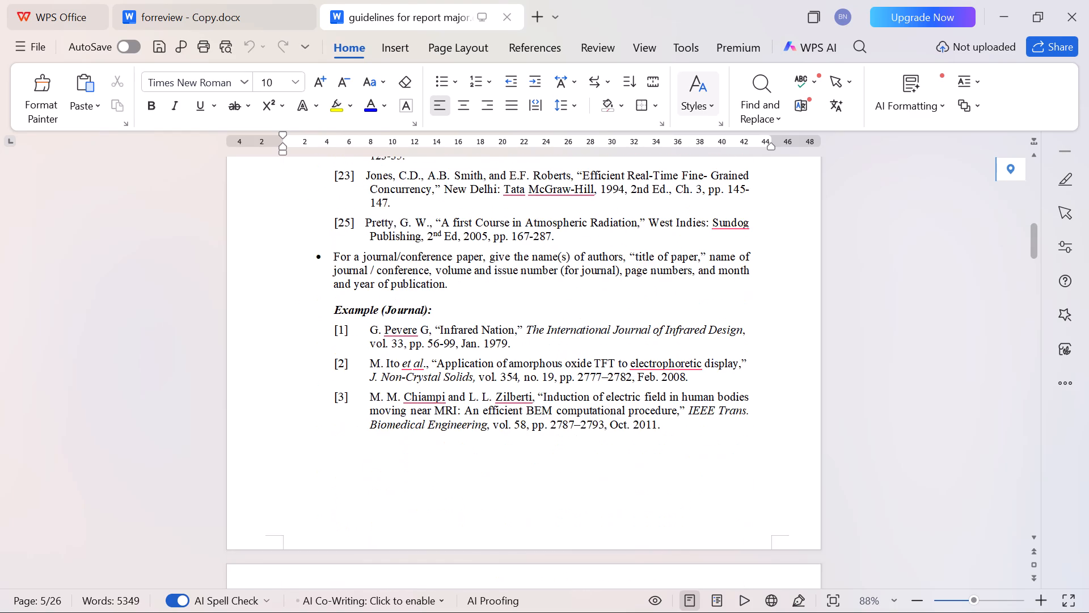
Look through the guidelines' author-date referencing section and the format table covering line spacing, justification, pagination and chapters.
scroll(520, 447, "down", 4)
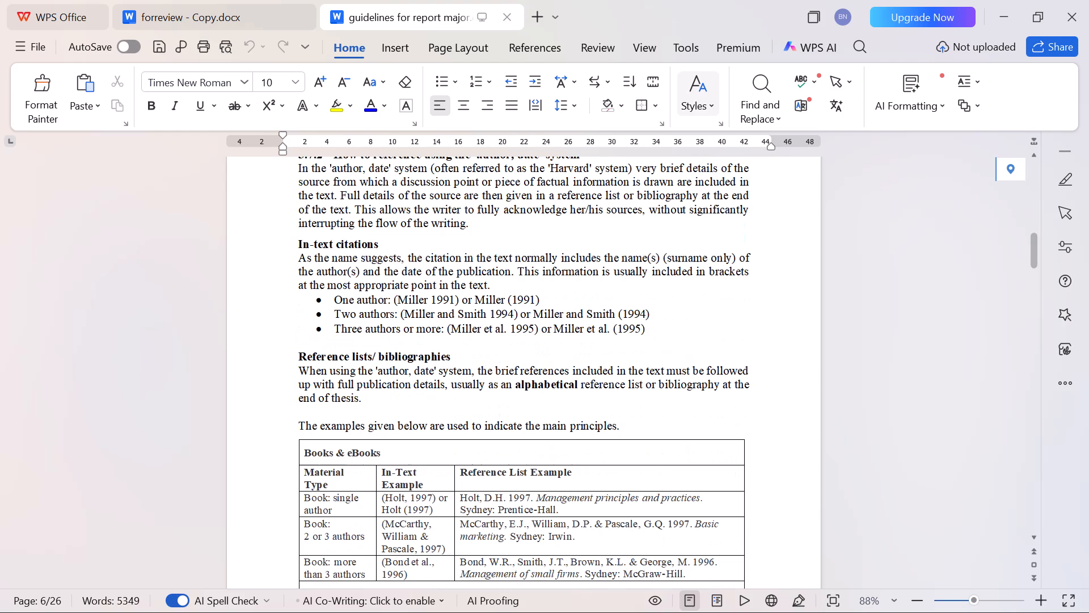
scroll(520, 447, "down", 11)
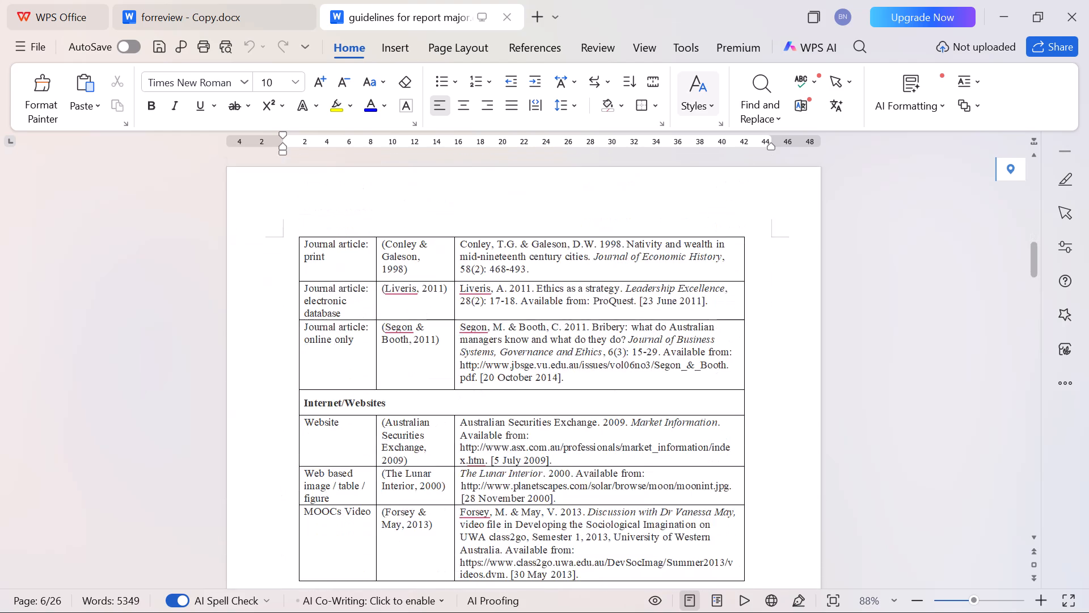
scroll(520, 447, "down", 13)
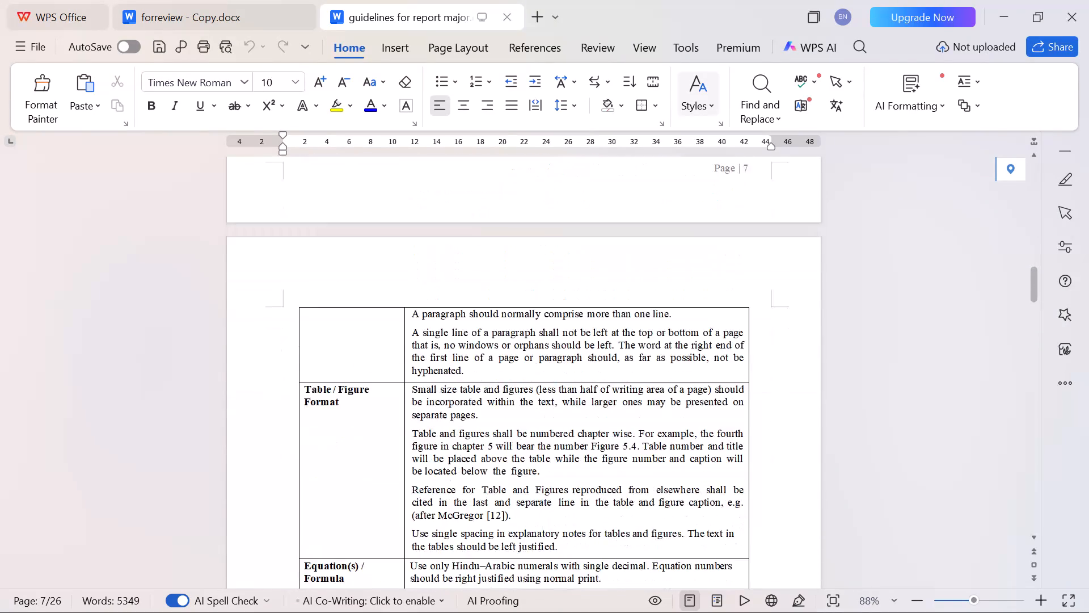
scroll(520, 447, "up", 4)
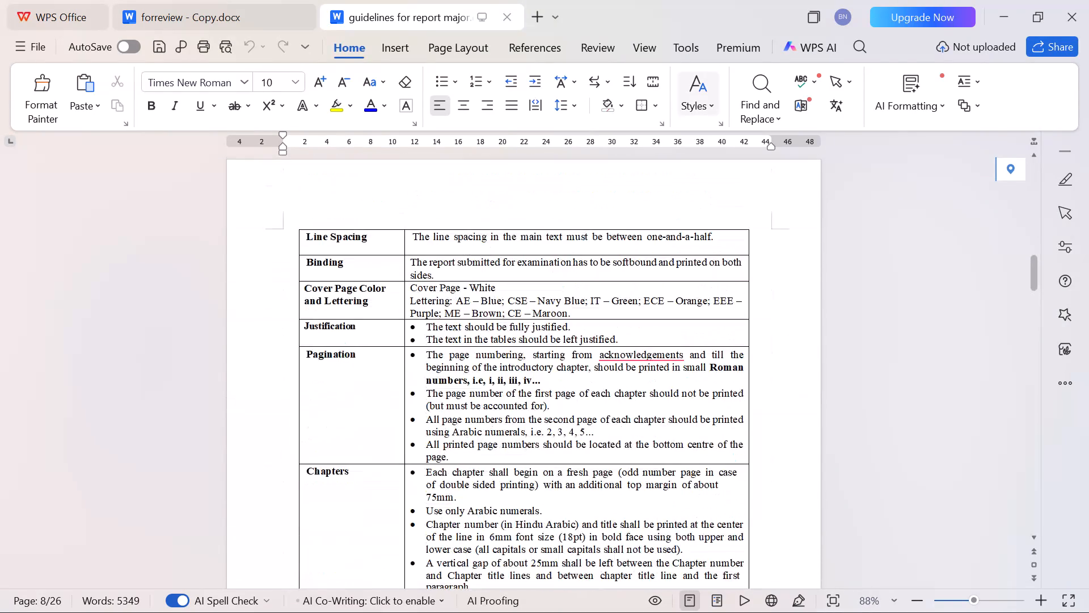